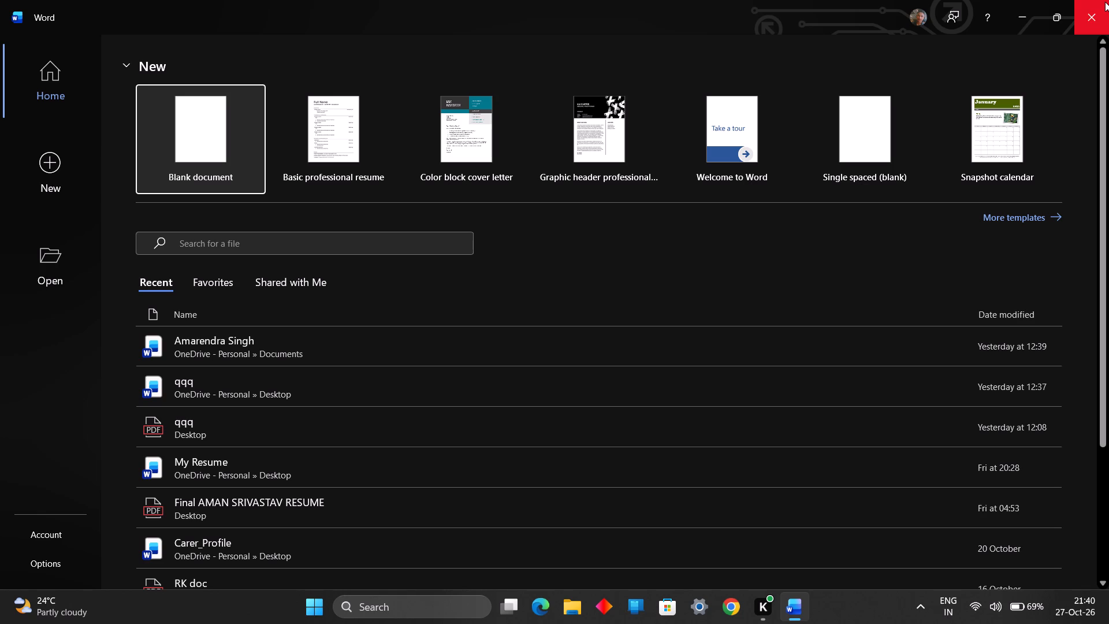
Create a new blank document.
double_click(199, 125)
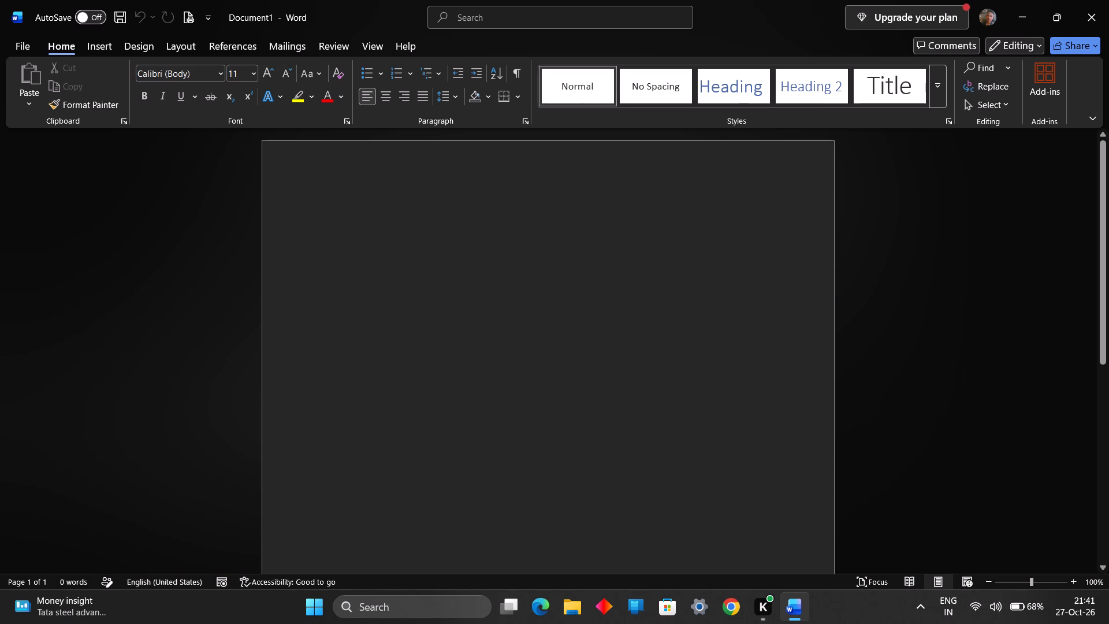
left_click(496, 211)
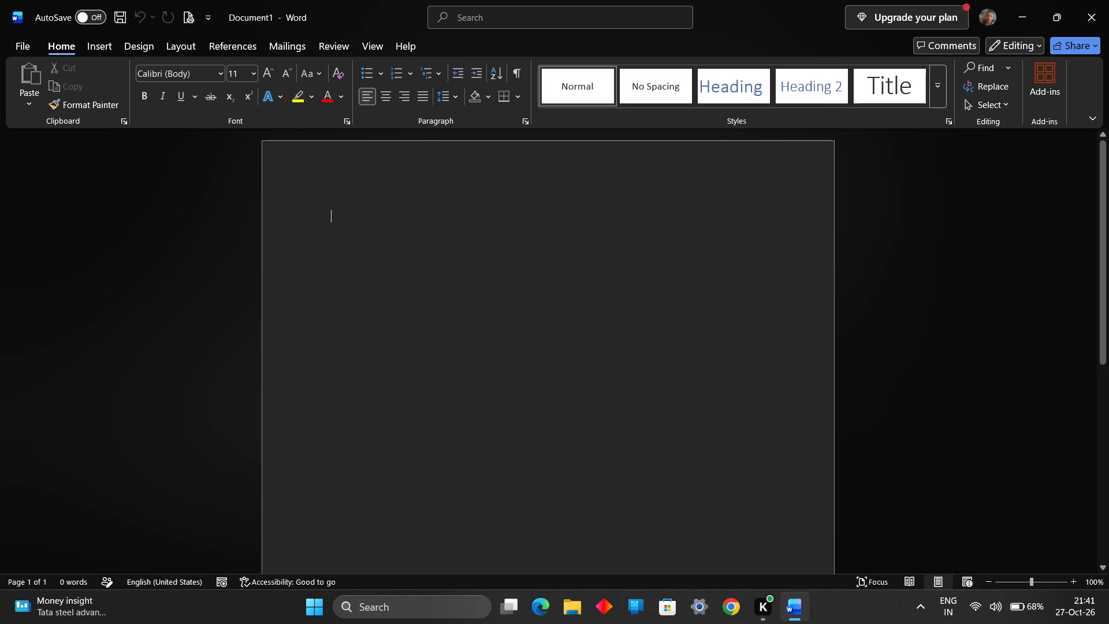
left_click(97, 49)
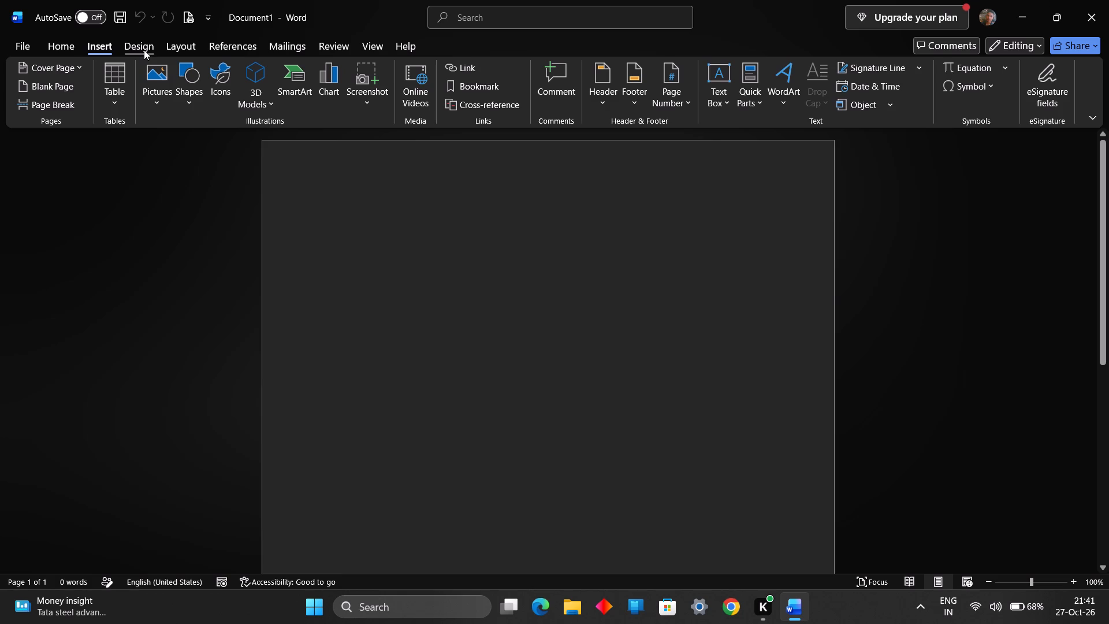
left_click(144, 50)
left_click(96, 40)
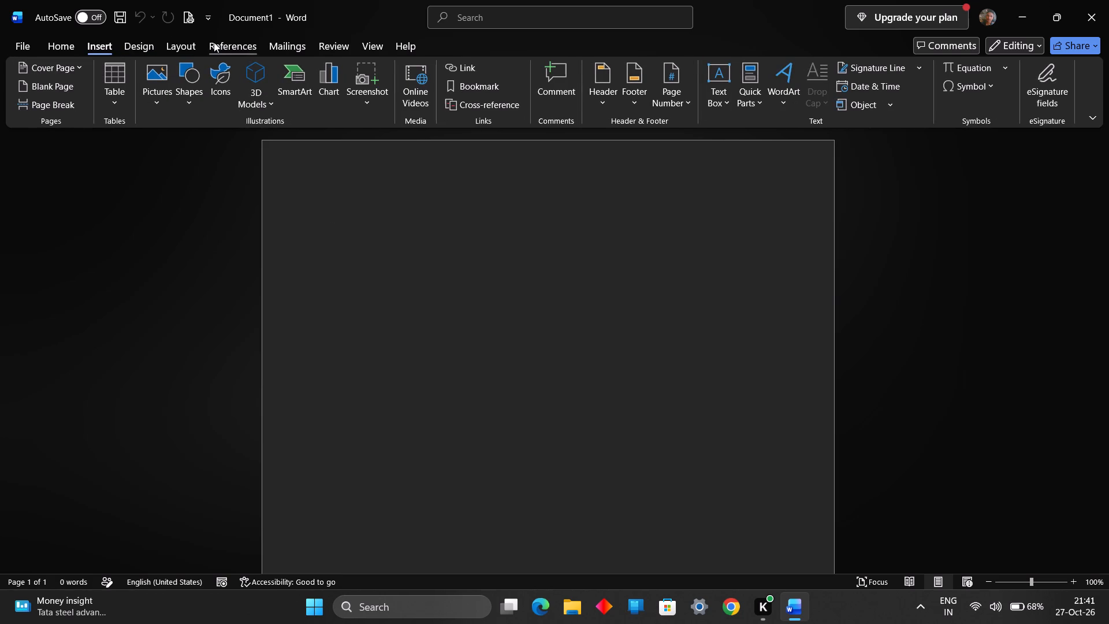
Set the page margins to the Narrow preset, 1.27 cm on all sides.
left_click(187, 50)
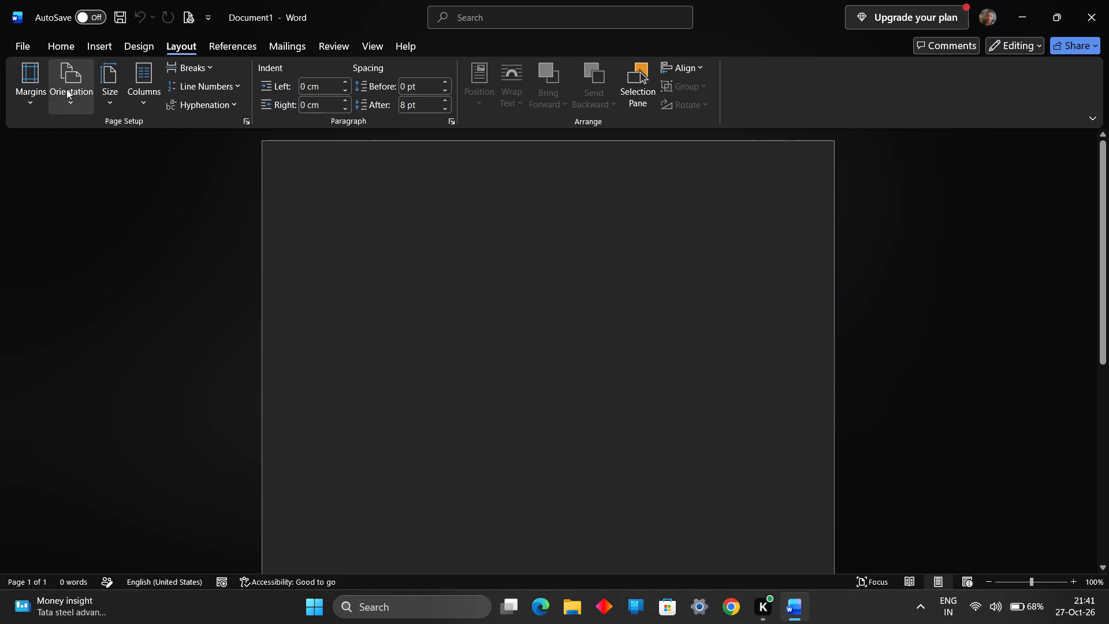
left_click(29, 102)
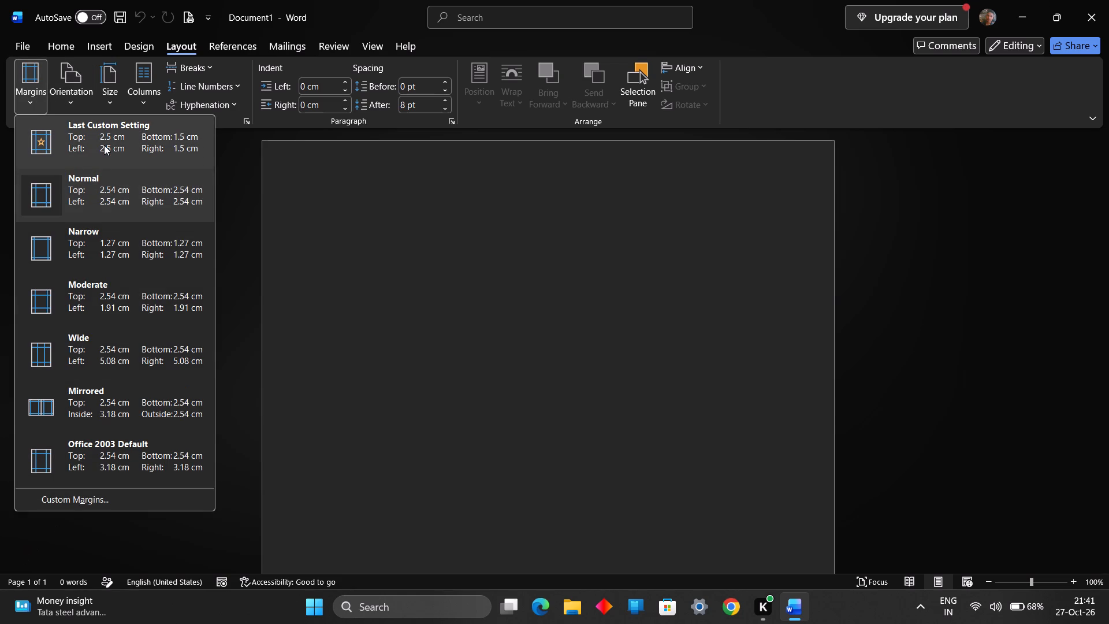
left_click(99, 263)
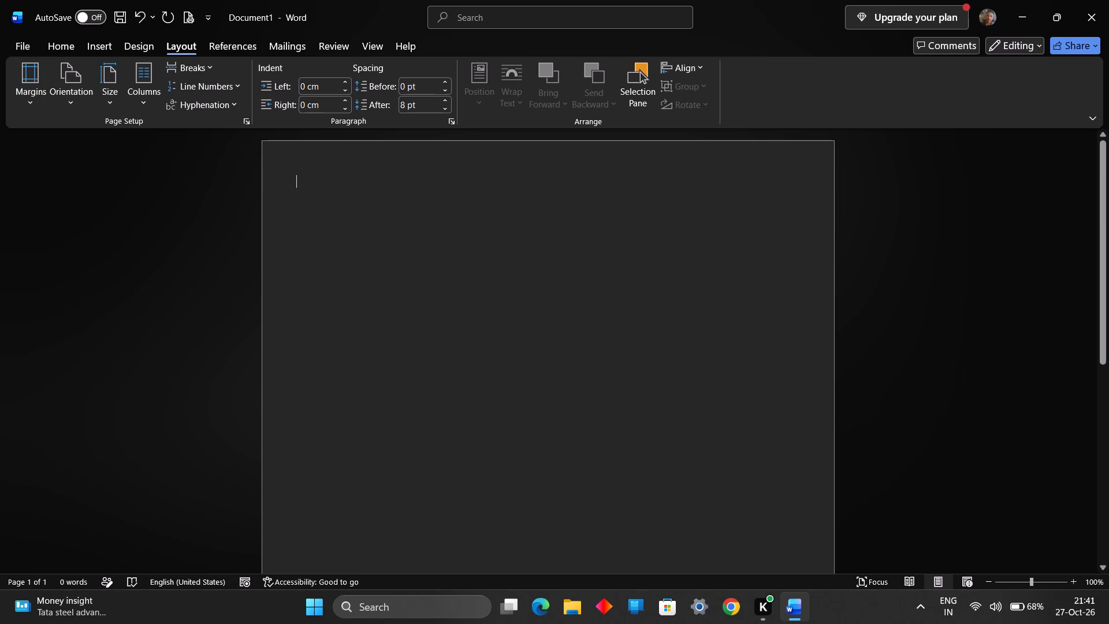
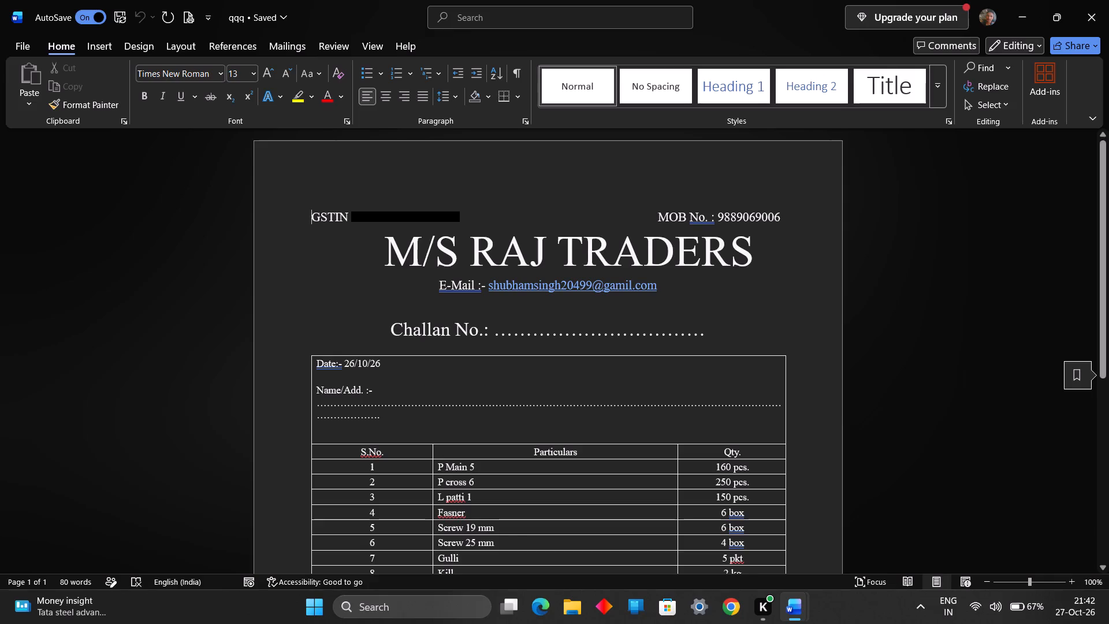
Arrange the existing qqq challan document and the new blank document side by side.
scroll(608, 276, "down", 6)
scroll(606, 289, "up", 6)
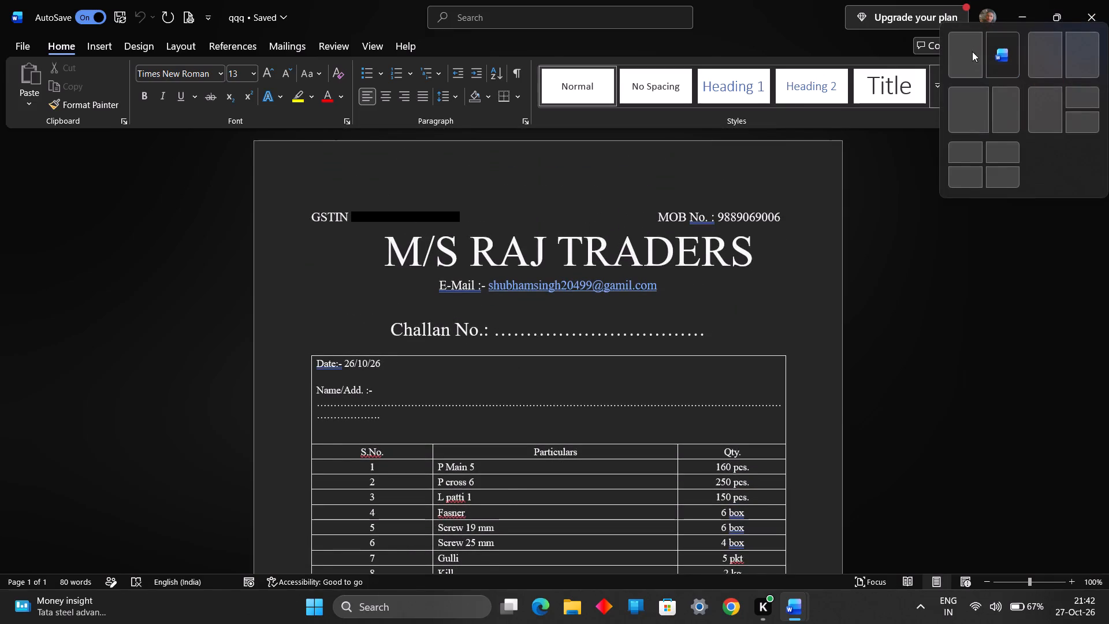
left_click(972, 51)
left_click(615, 180)
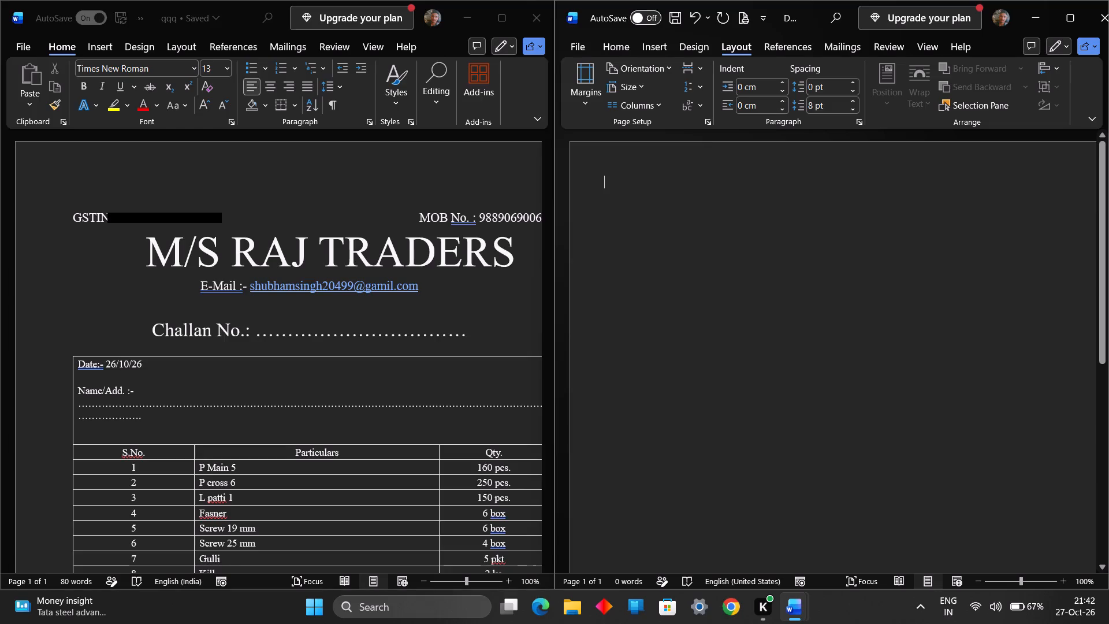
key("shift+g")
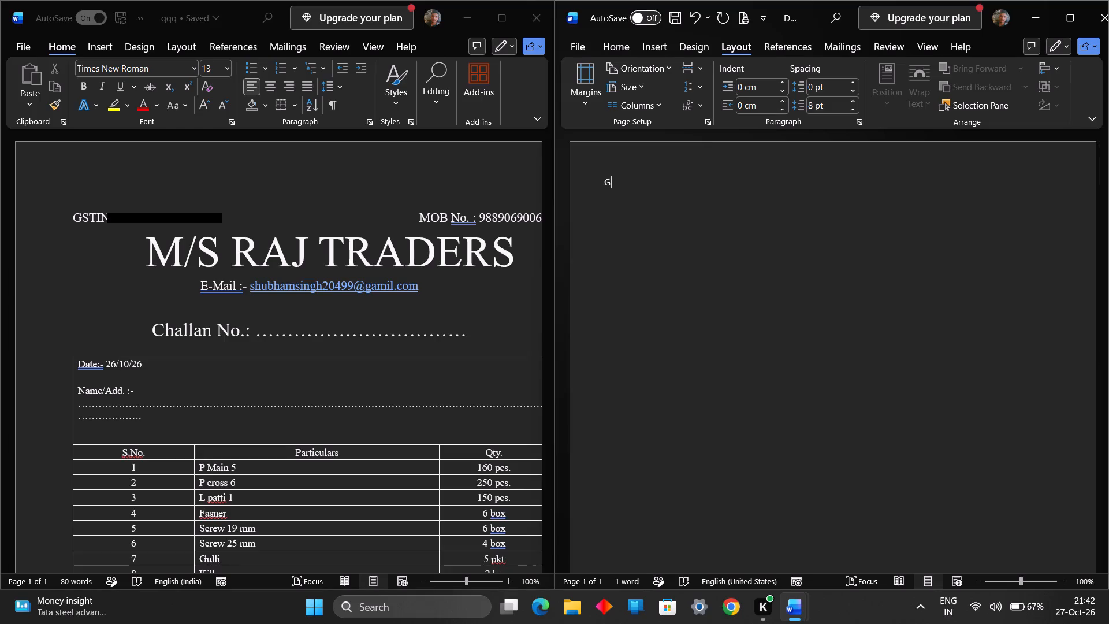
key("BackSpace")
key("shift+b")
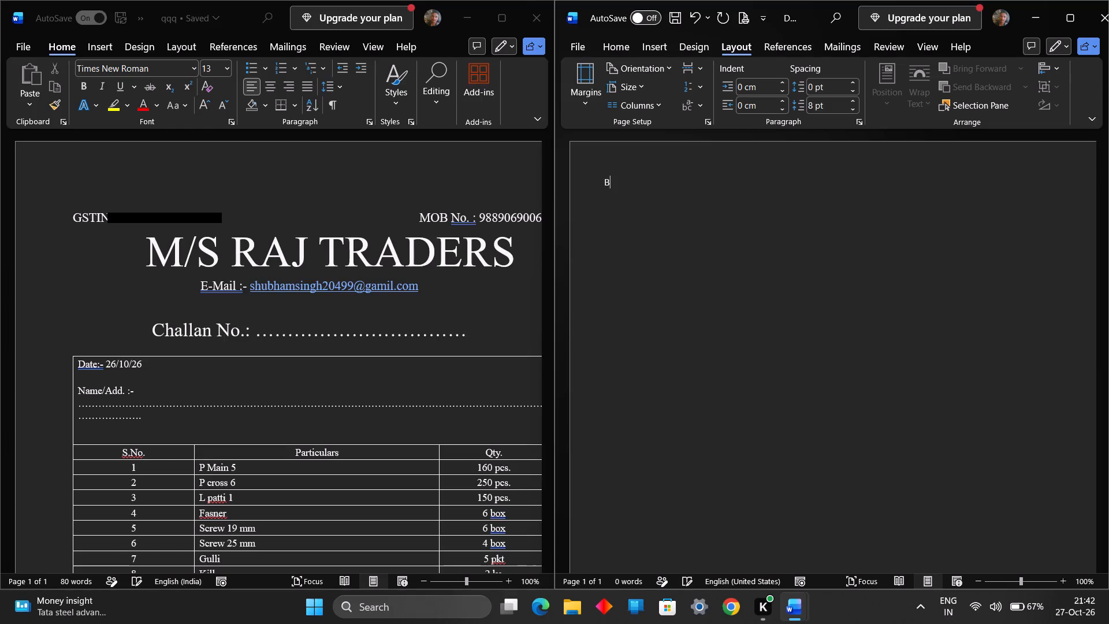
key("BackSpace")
Begin the first line of the blank document with the bold label "GSTIN -".
key("ctrl+b")
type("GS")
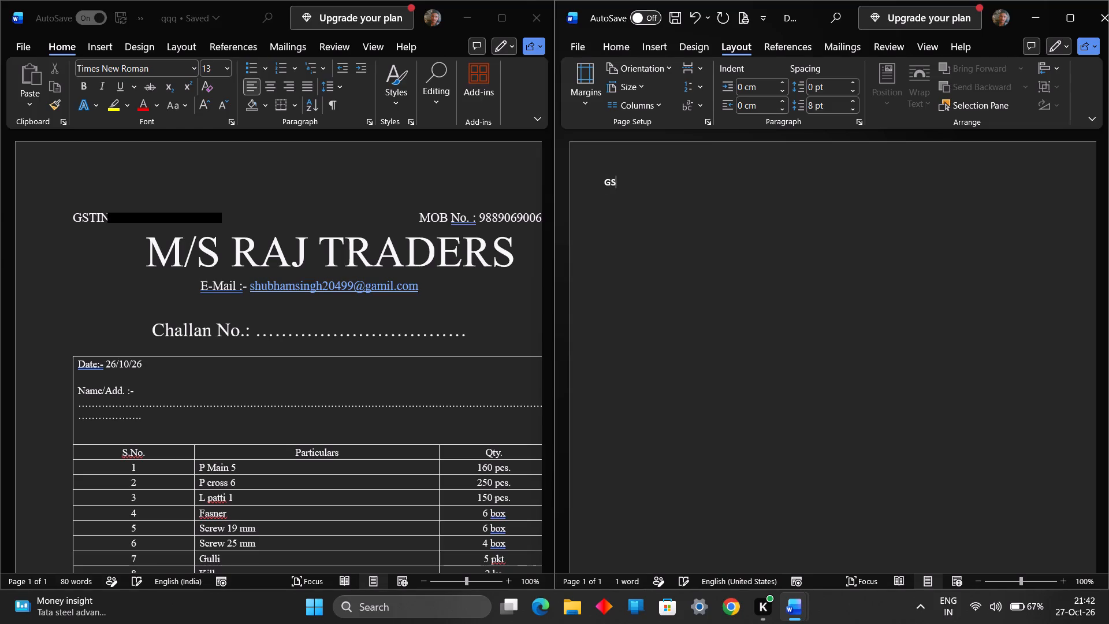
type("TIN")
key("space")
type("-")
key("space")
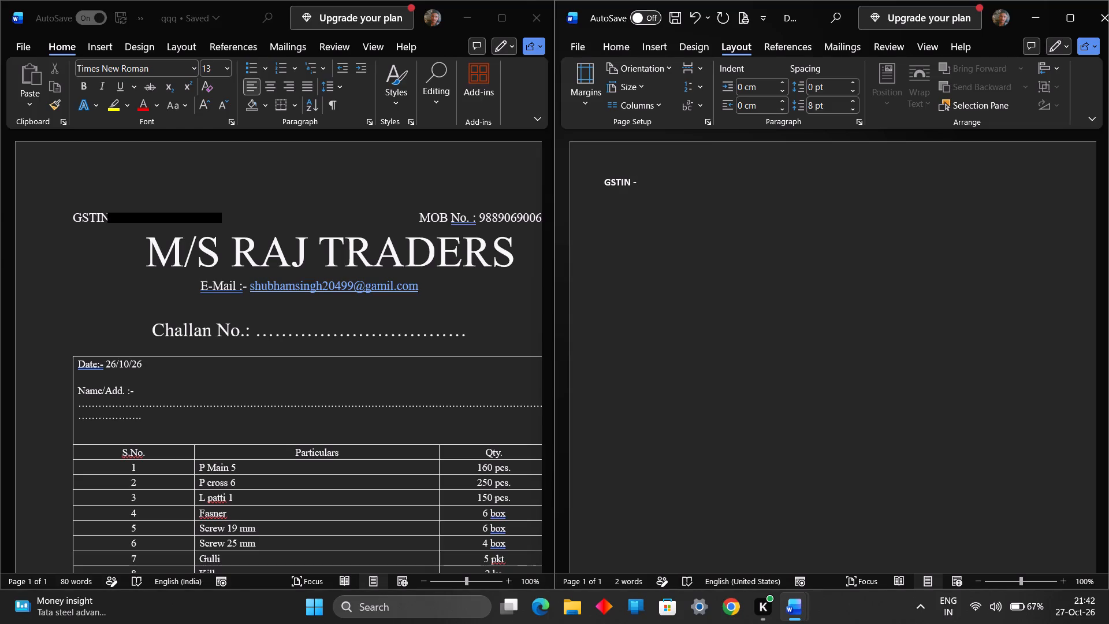
Enter the firm's GST identification number after the GSTIN label, copying it from the existing challan.
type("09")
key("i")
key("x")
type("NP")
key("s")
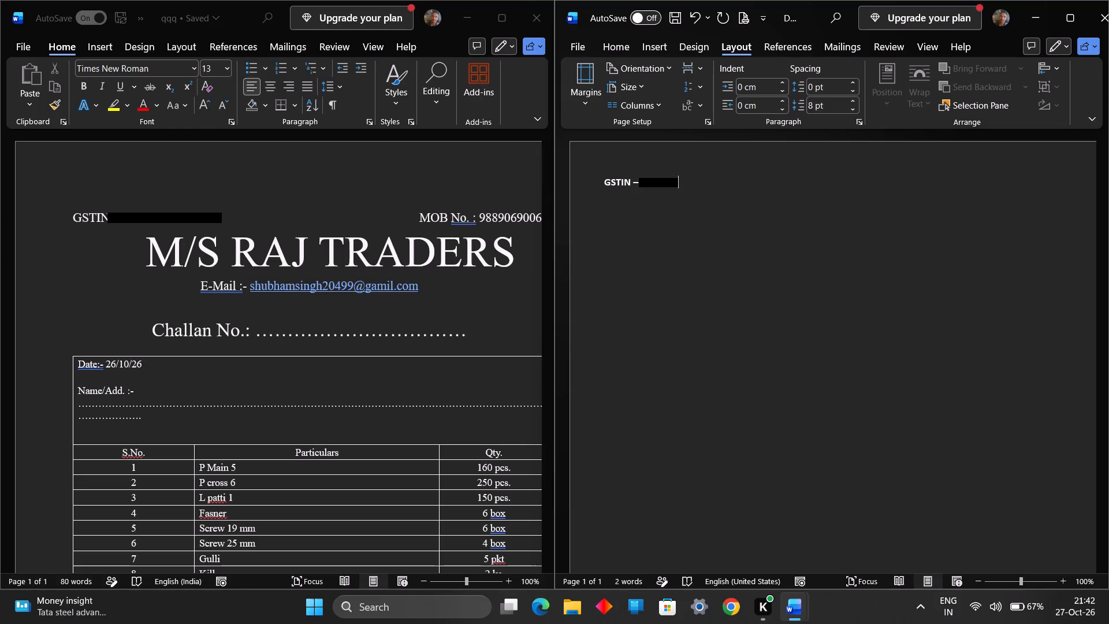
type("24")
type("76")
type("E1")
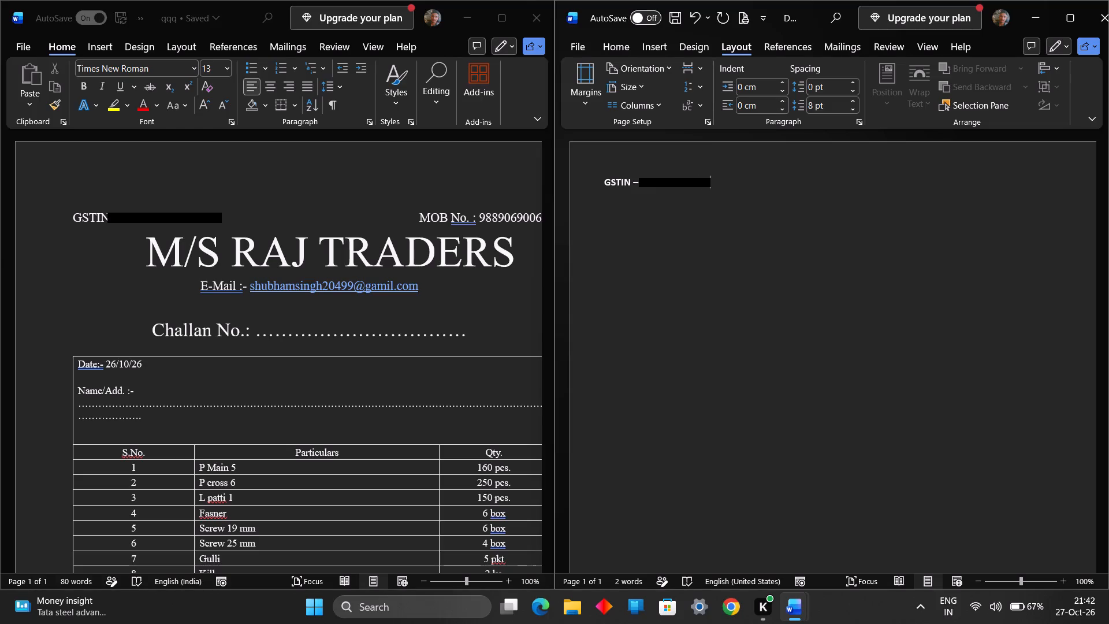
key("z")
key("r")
Add ten tab spaces after the GST number, reaching the far end of the same line.
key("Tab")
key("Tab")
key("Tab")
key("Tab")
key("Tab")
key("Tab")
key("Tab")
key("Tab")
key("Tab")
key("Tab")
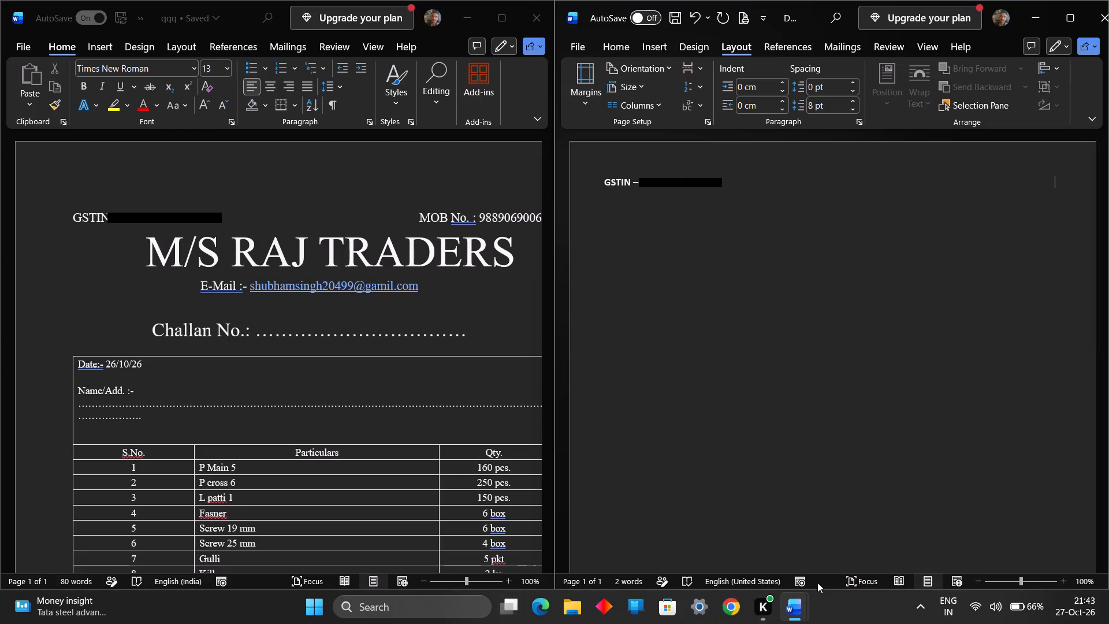
Zoom both the new document and the reference challan out to 80% to compare their layouts.
scroll(865, 525, "down", 12)
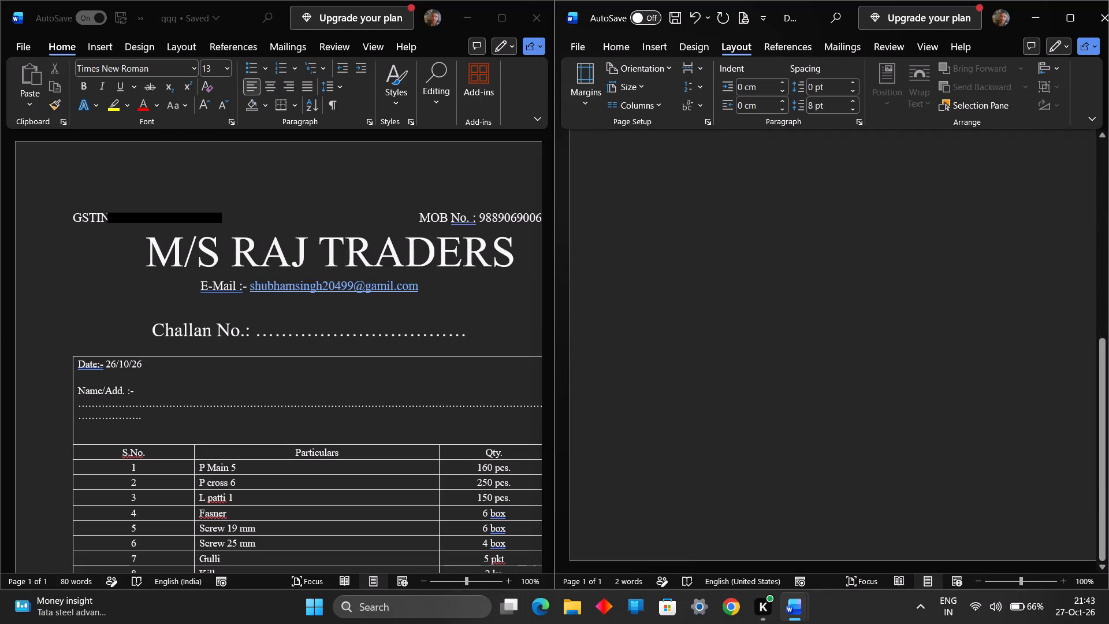
scroll(865, 525, "down", 2)
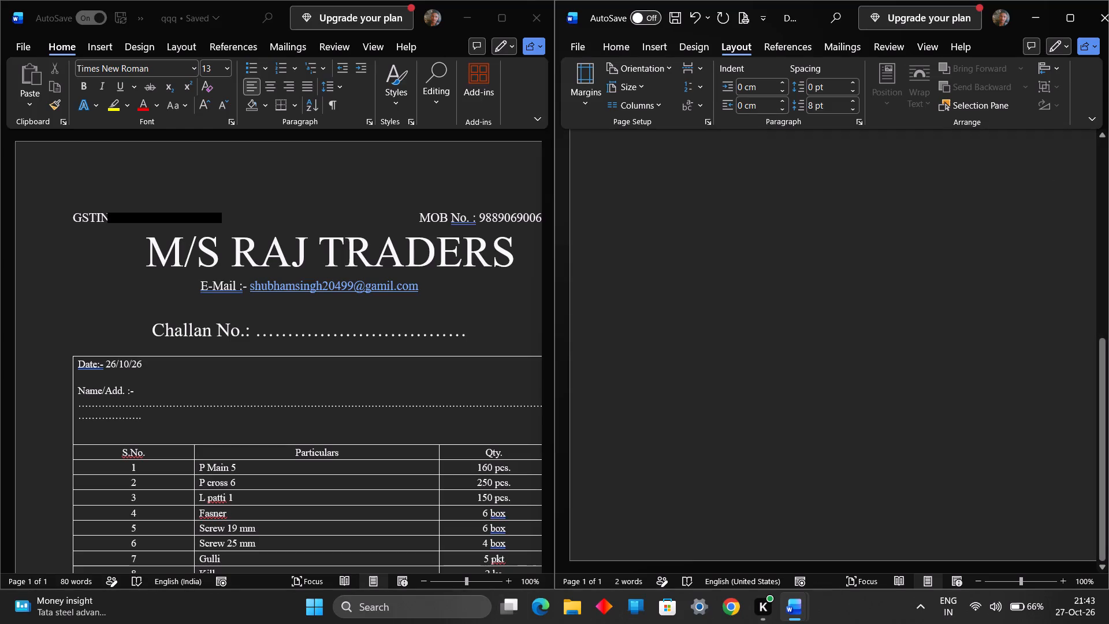
scroll(765, 353, "up", 12)
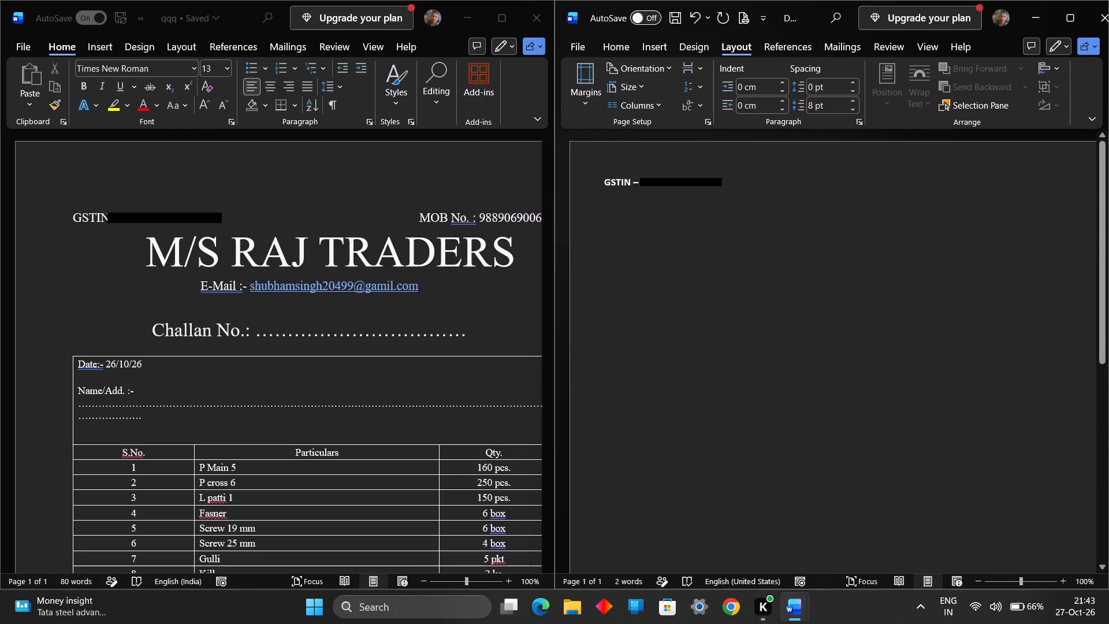
scroll(766, 352, "down", 2, "ctrl")
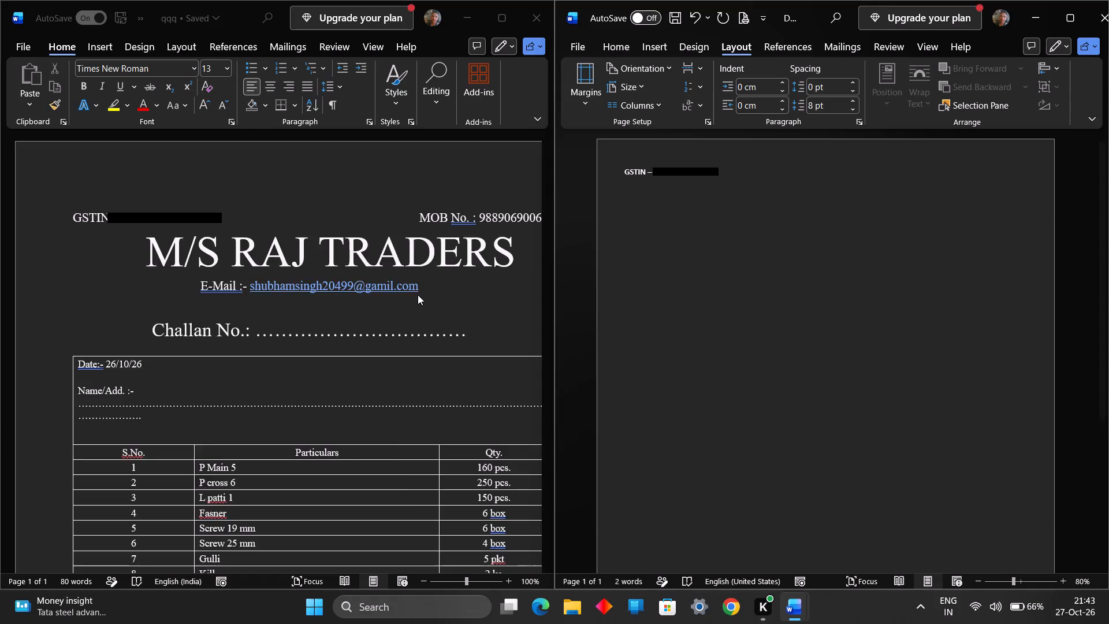
scroll(418, 295, "down", 2, "ctrl")
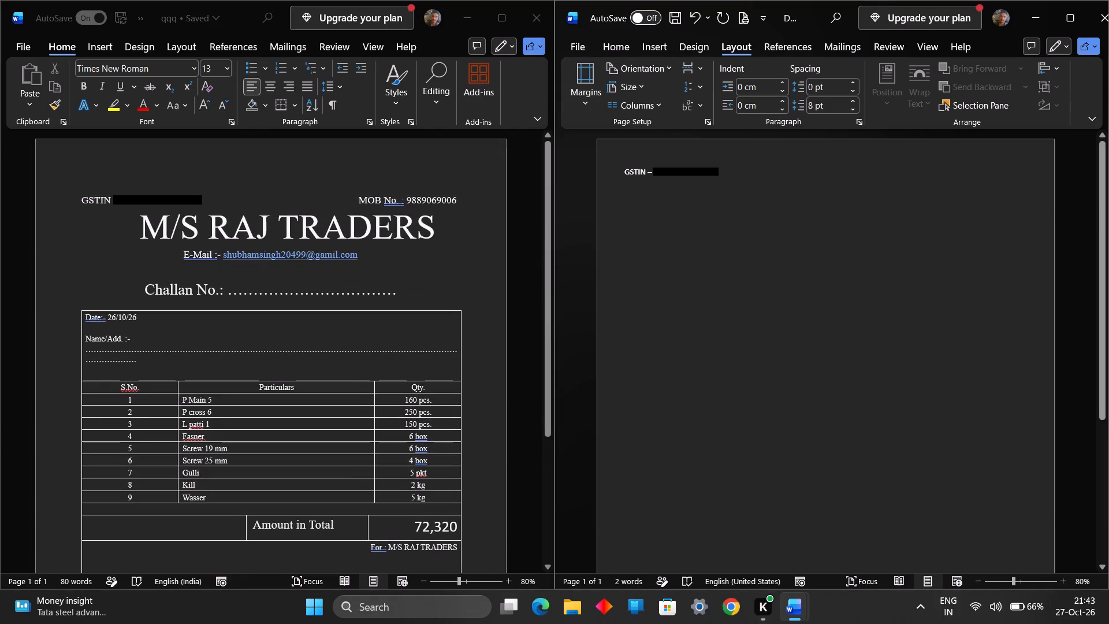
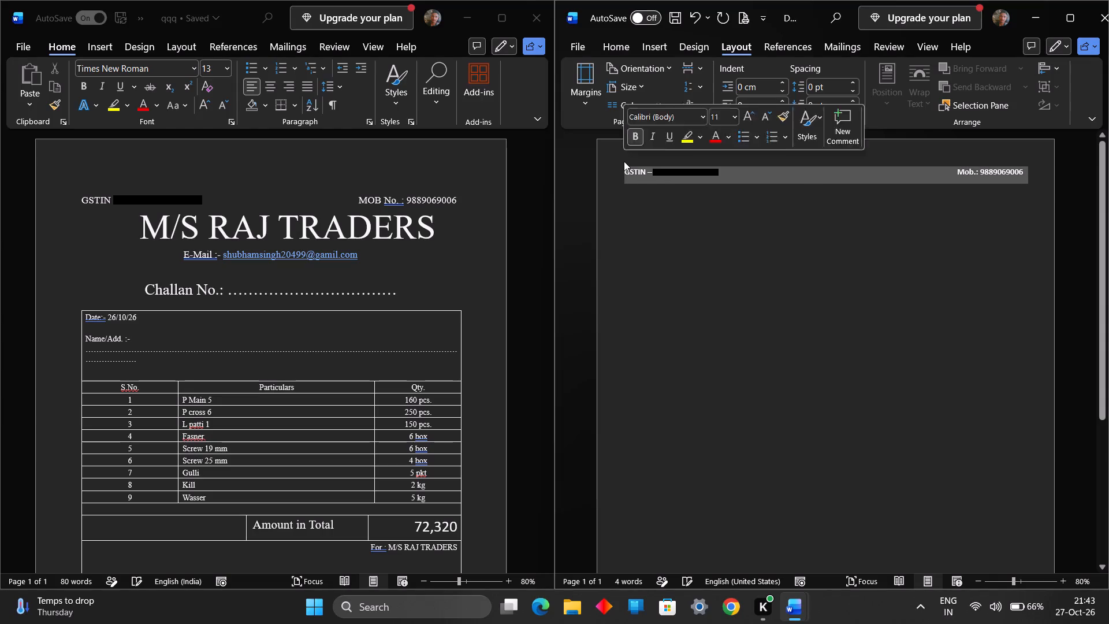
Set the GSTIN and mobile number line to font size 14 and delete two tabs before "Mob." so it fits one line.
left_click(609, 43)
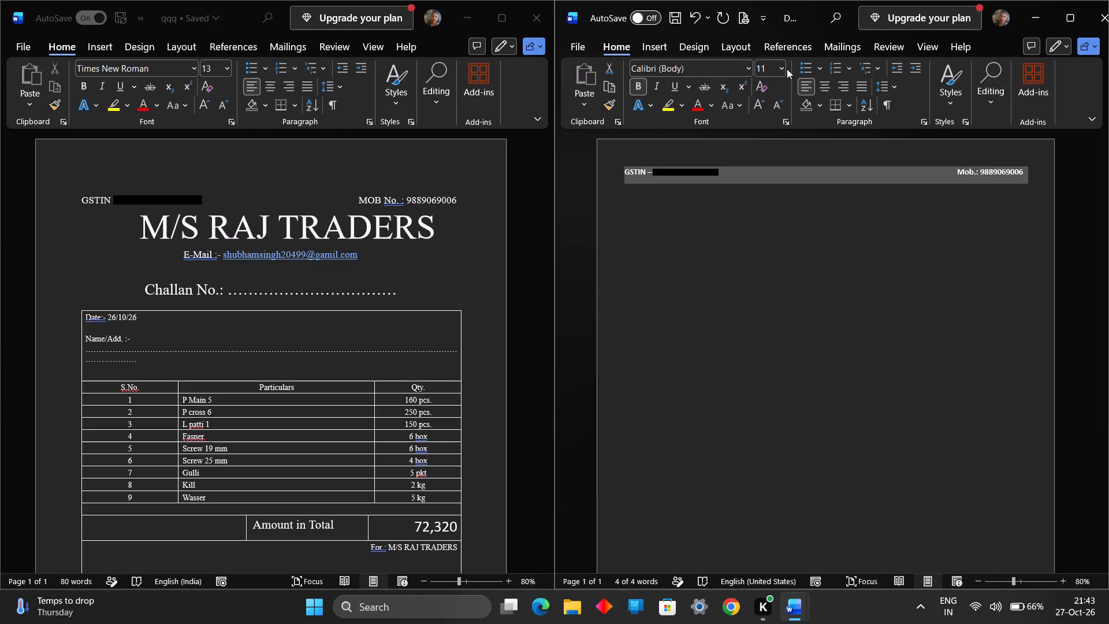
left_click(781, 67)
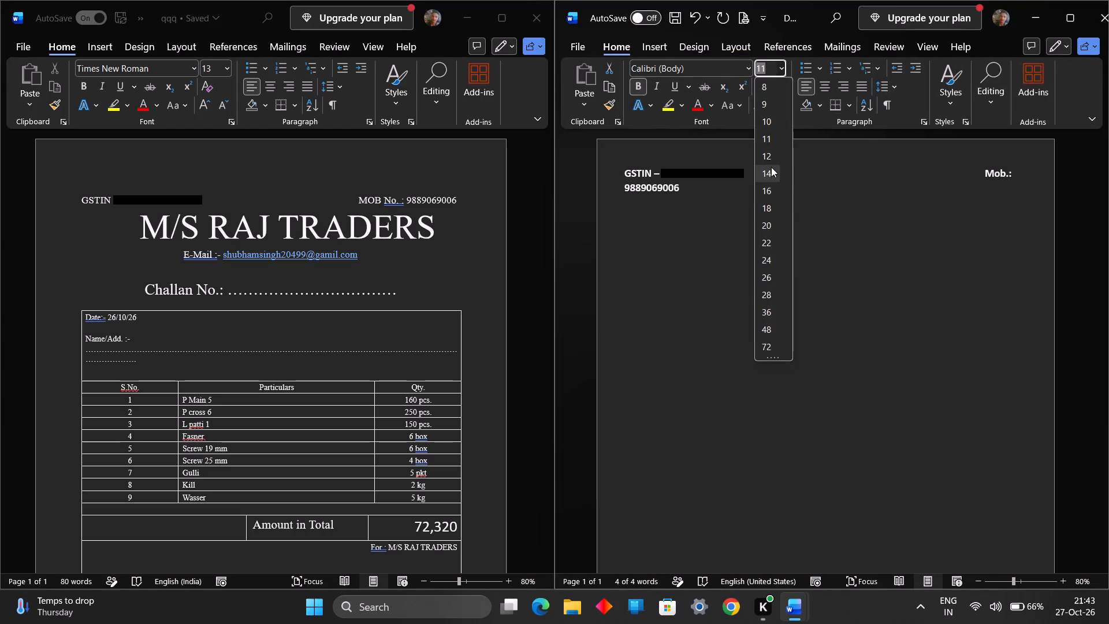
left_click(769, 175)
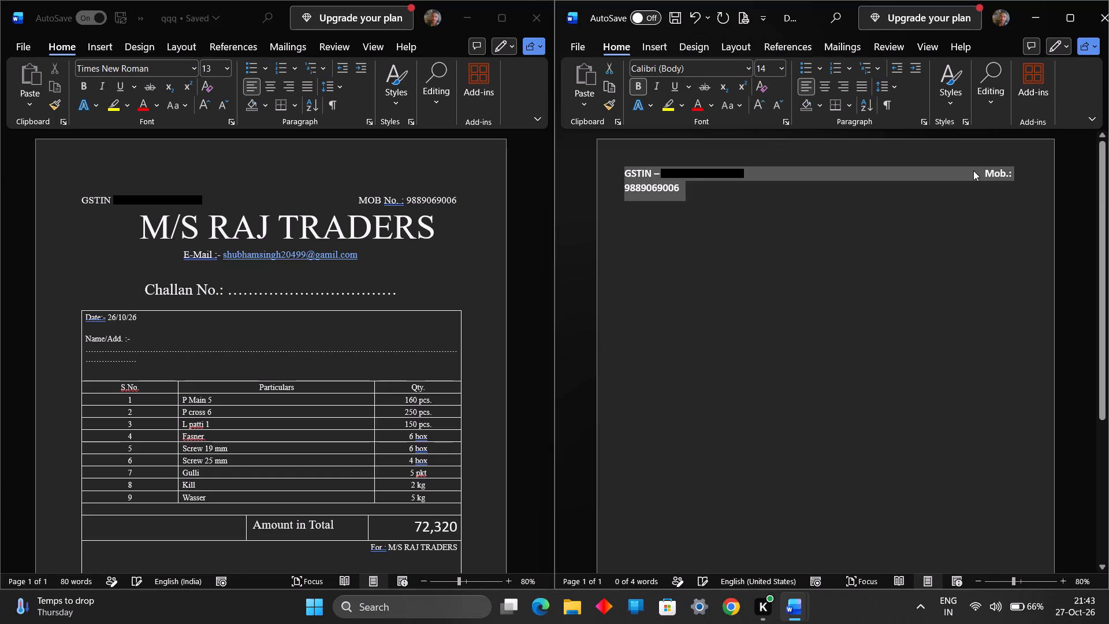
left_click(973, 170)
key("BackSpace")
key("BackSpace")
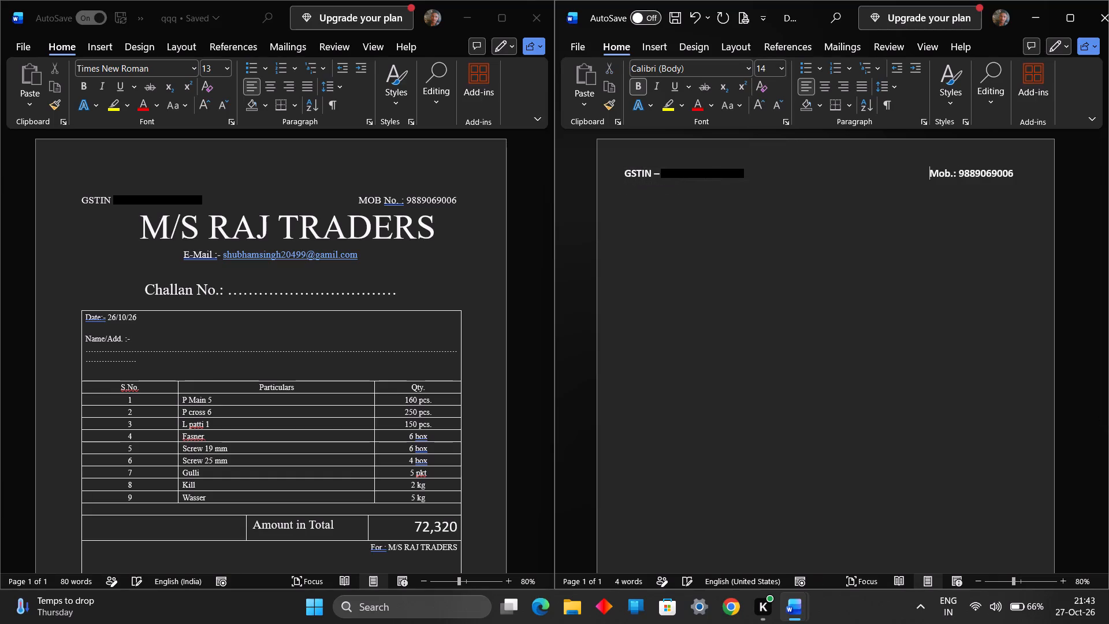
left_click(903, 229)
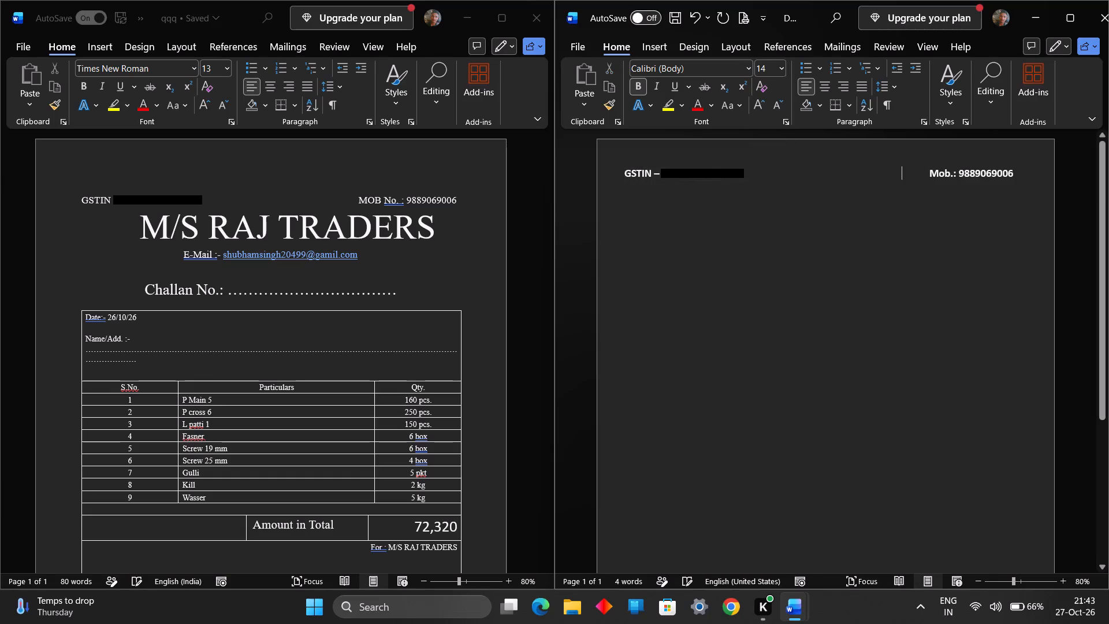
Add two line breaks after the mobile number to leave a blank line below the GSTIN header line.
left_click(1025, 170)
key("Return")
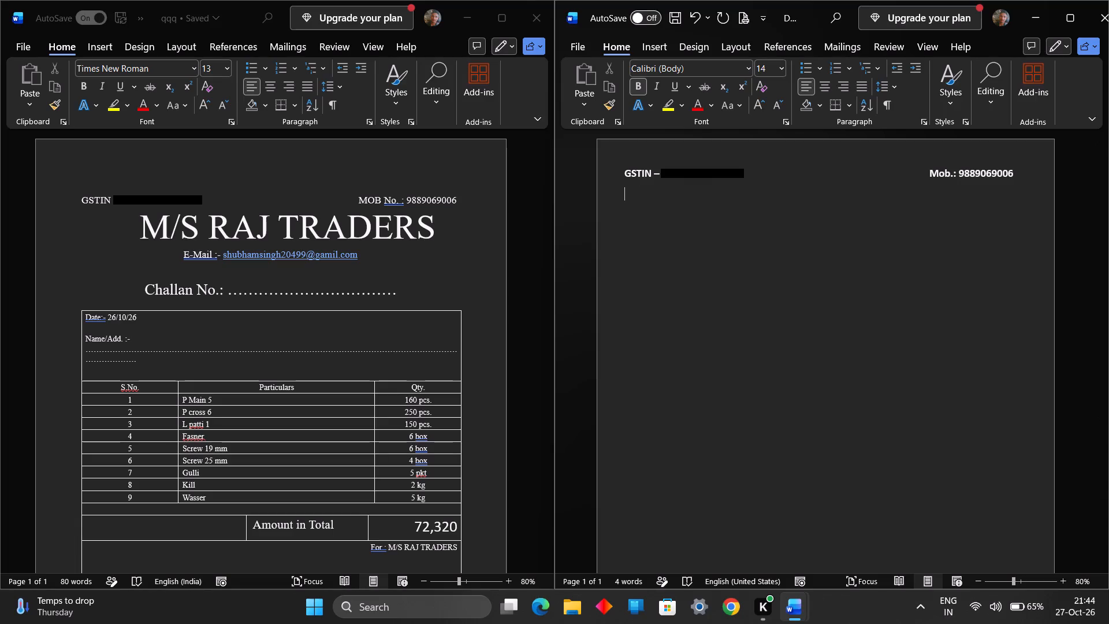
key("Return")
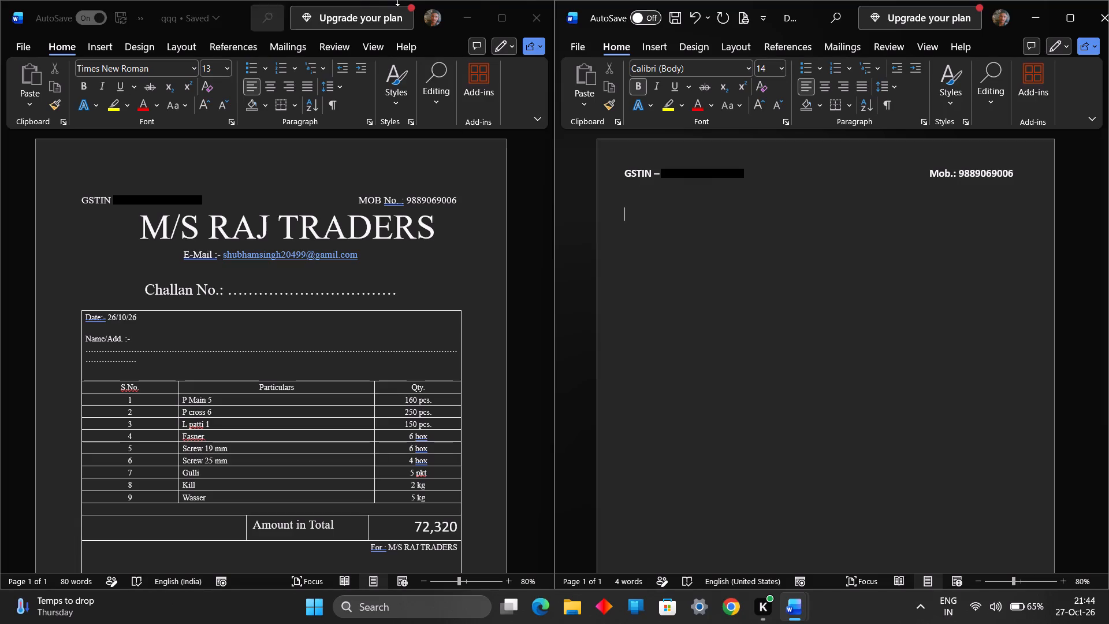
Minimize the reference challan and open the CBJDSBBC quotation document from the Interior folder on the desktop.
left_click(471, 24)
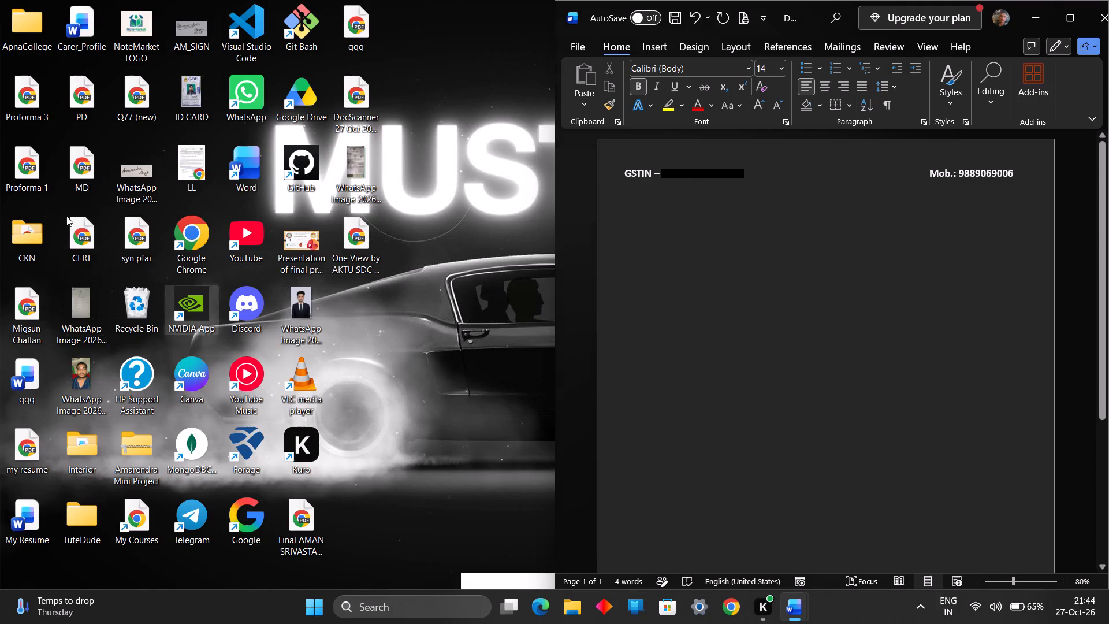
double_click(77, 443)
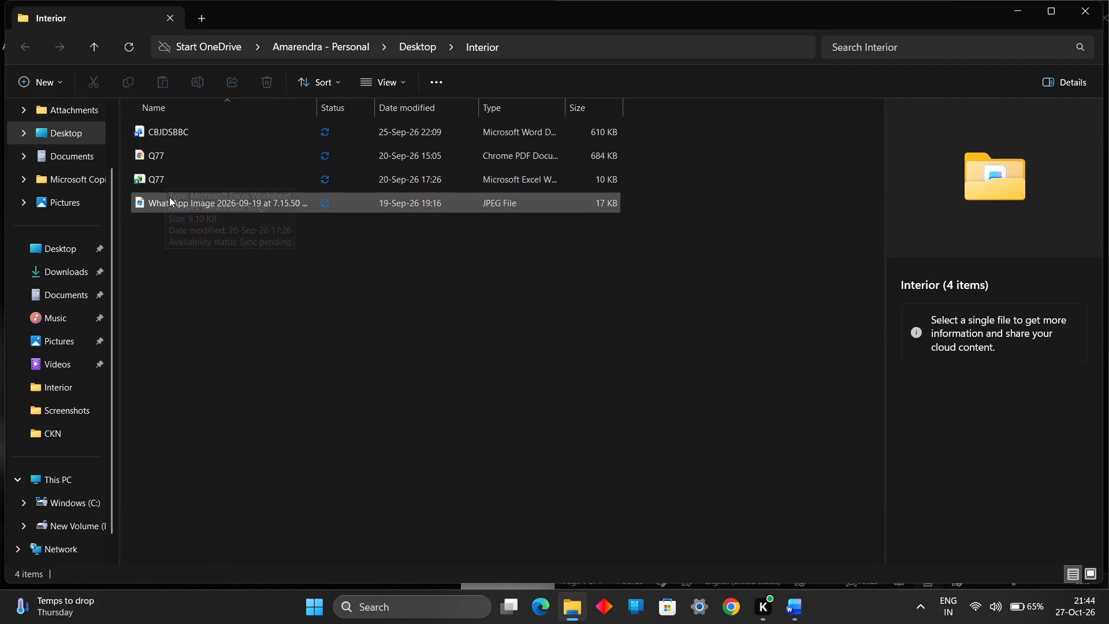
double_click(178, 132)
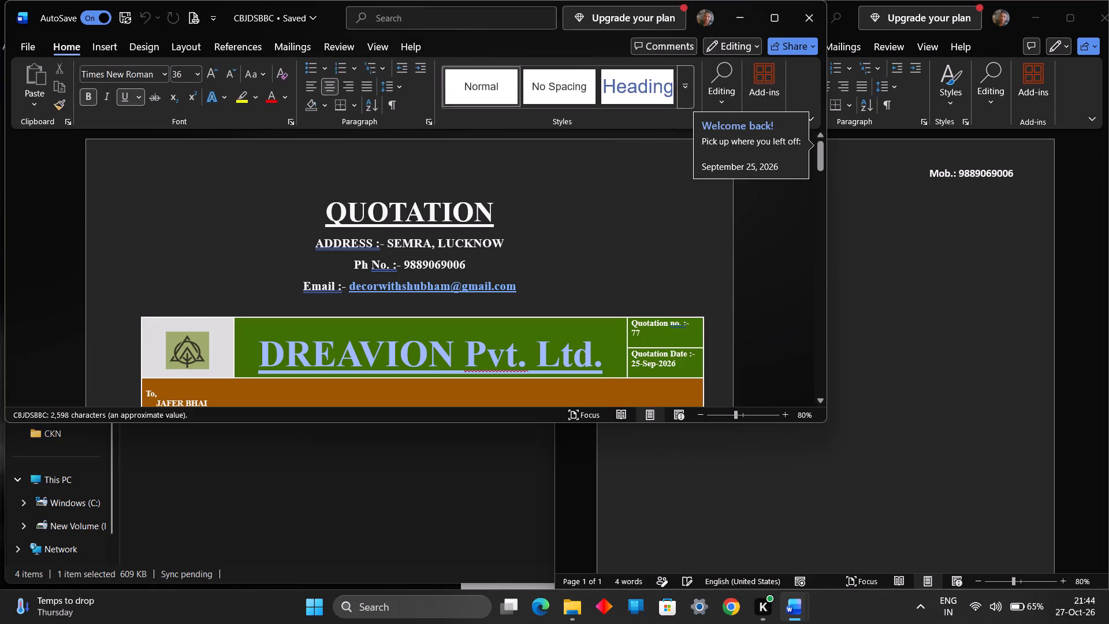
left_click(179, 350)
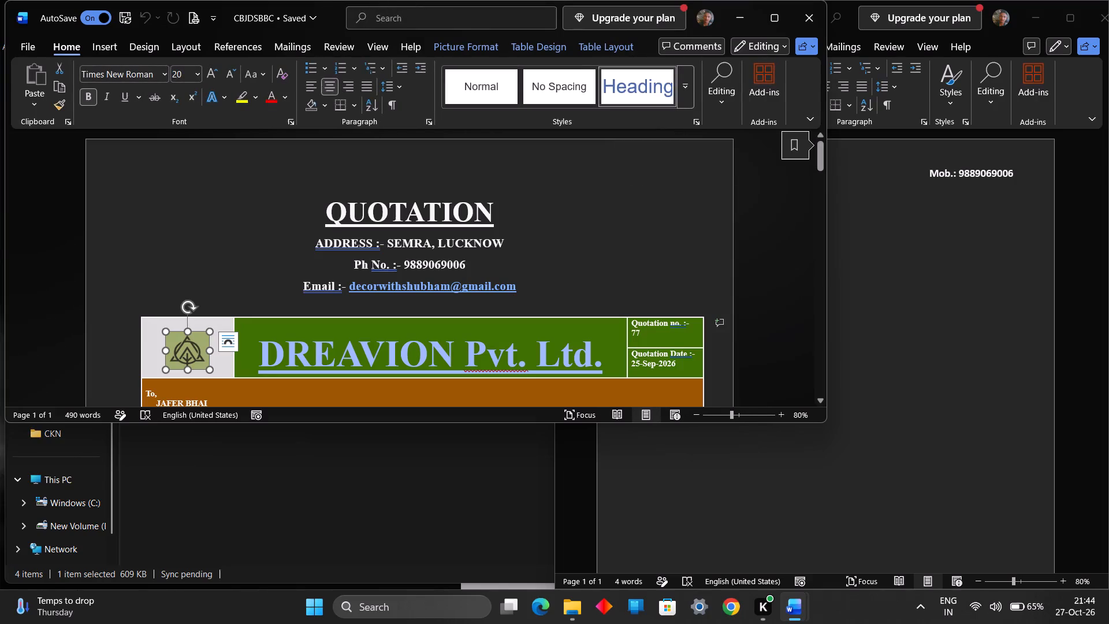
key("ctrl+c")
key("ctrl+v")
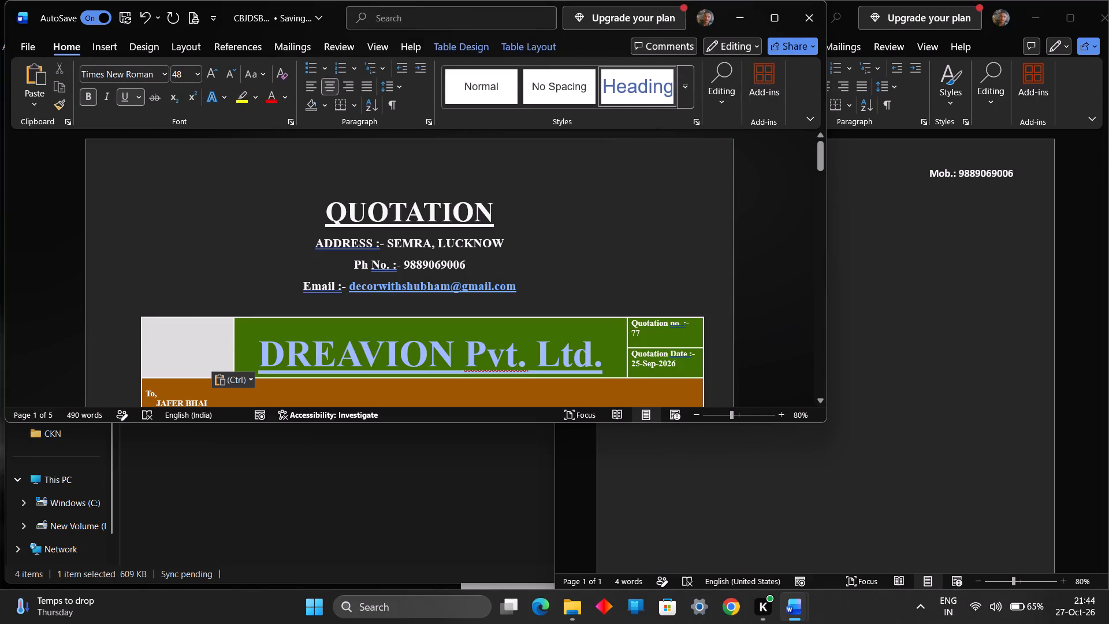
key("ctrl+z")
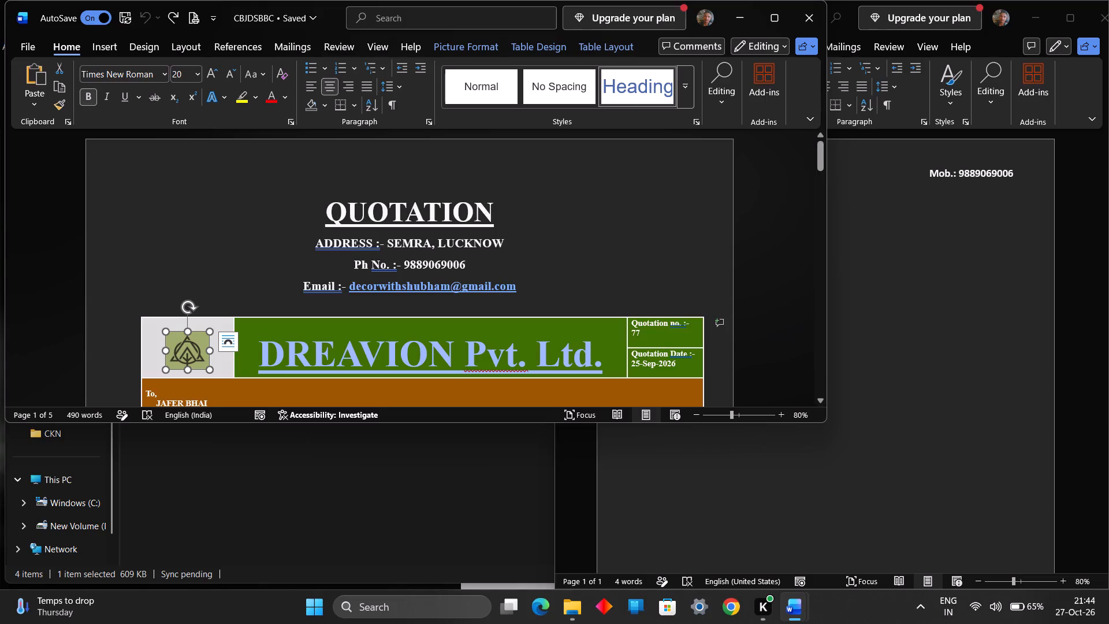
Copy the logo beside the DREAVION Pvt. Ltd. heading and paste it into the new document below the GSTIN line.
left_click(185, 351)
key("ctrl+c")
left_click(741, 20)
left_click(660, 243)
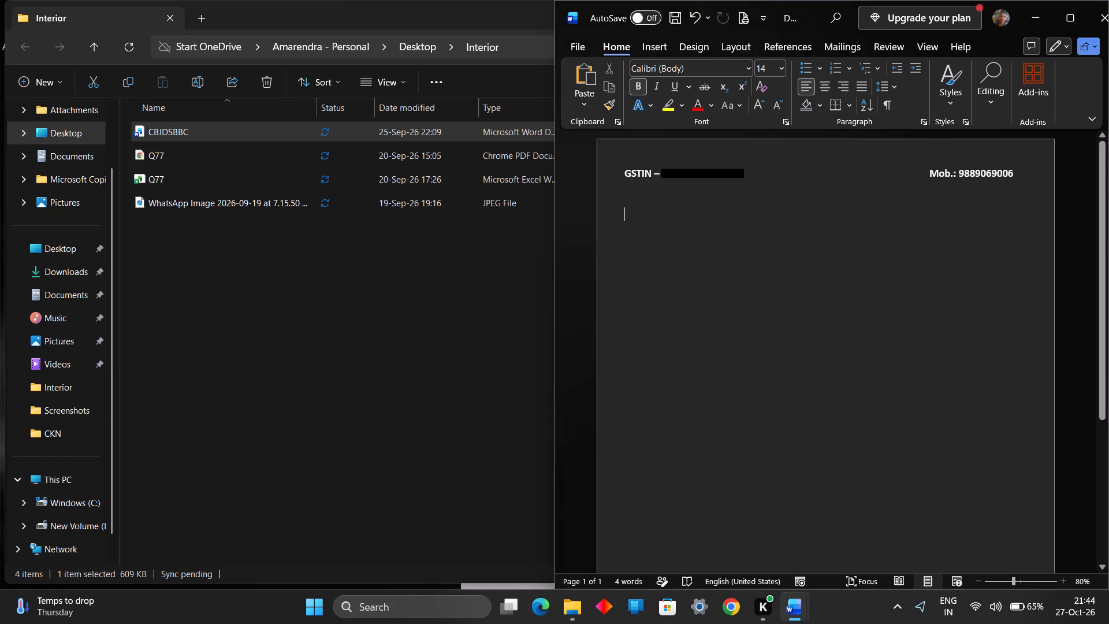
key("ctrl+v")
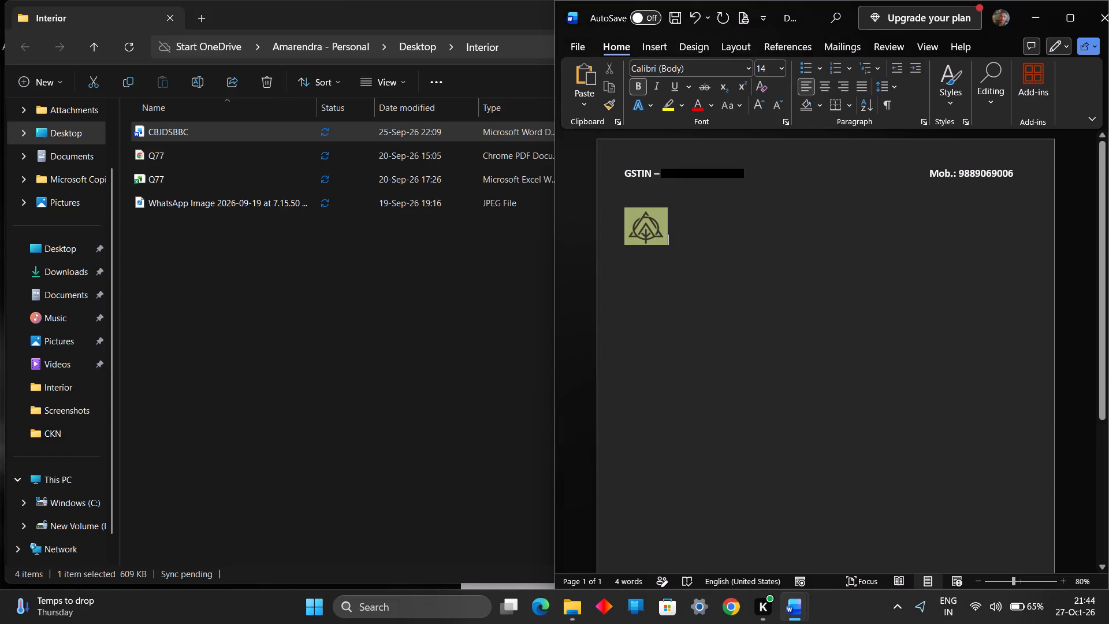
Enlarge the pasted logo moderately and stretch it slightly wider than its original proportions.
left_click(647, 236)
left_click_drag(669, 243, 669, 244)
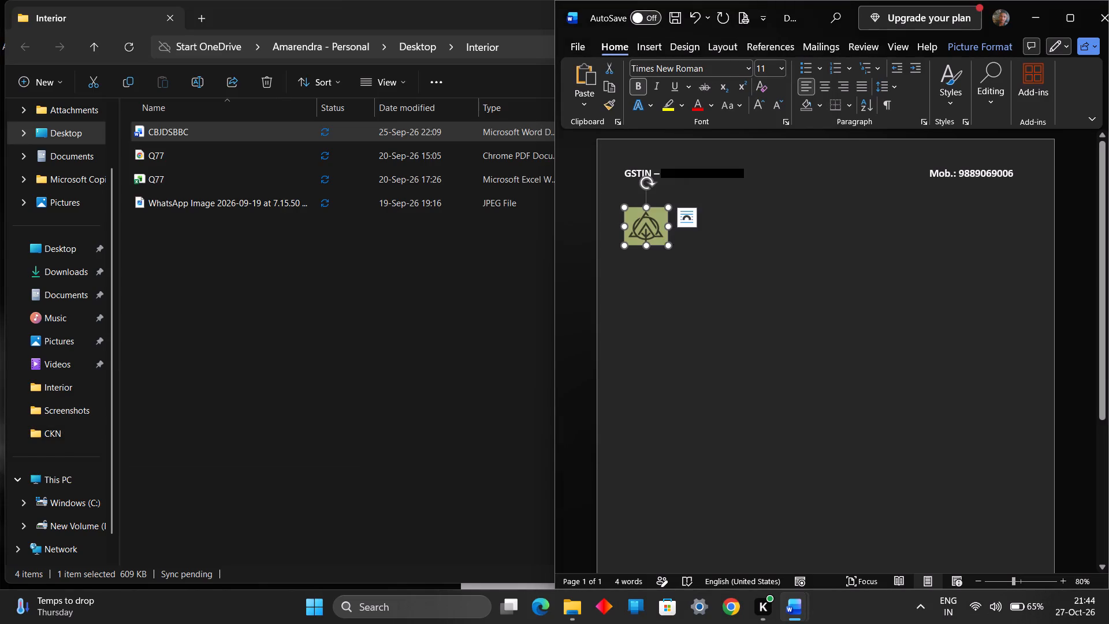
left_click_drag(669, 244, 686, 252)
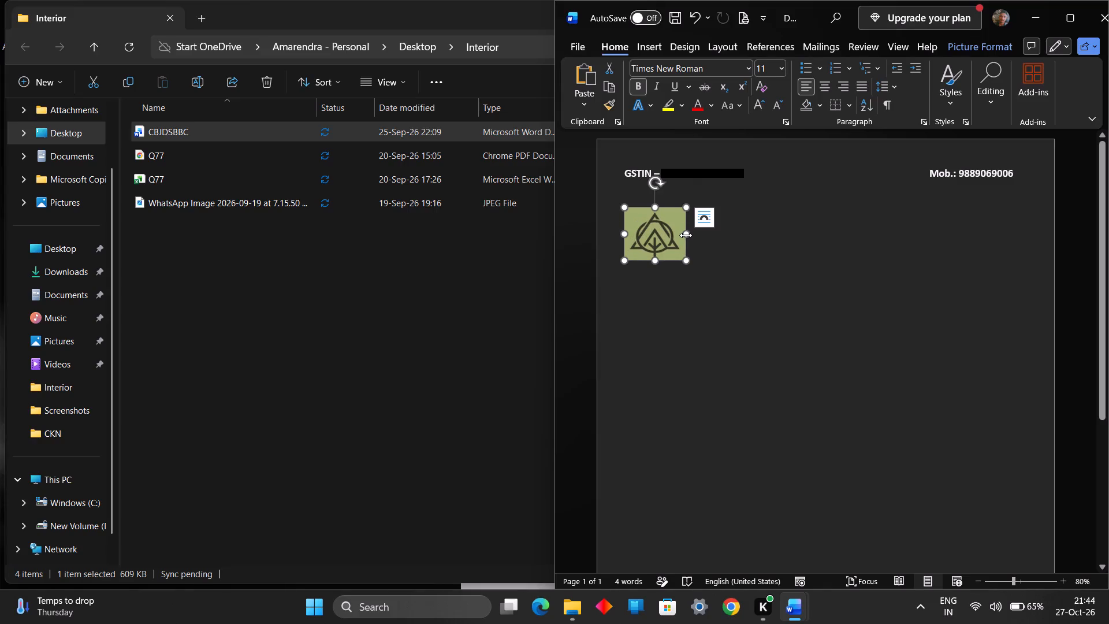
left_click_drag(686, 235, 717, 241)
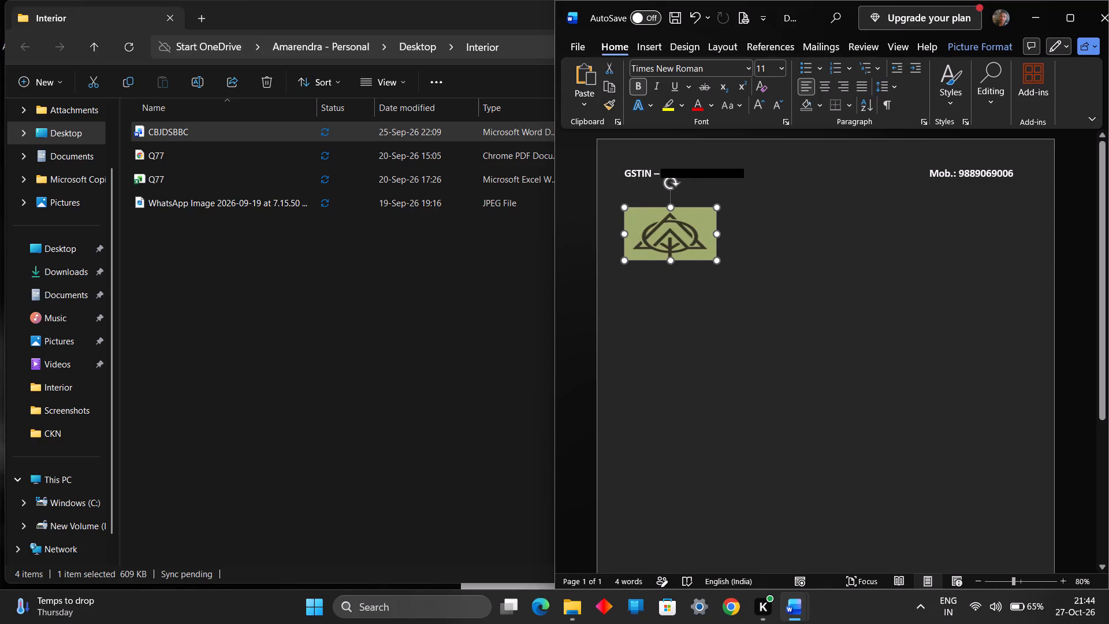
left_click(672, 263)
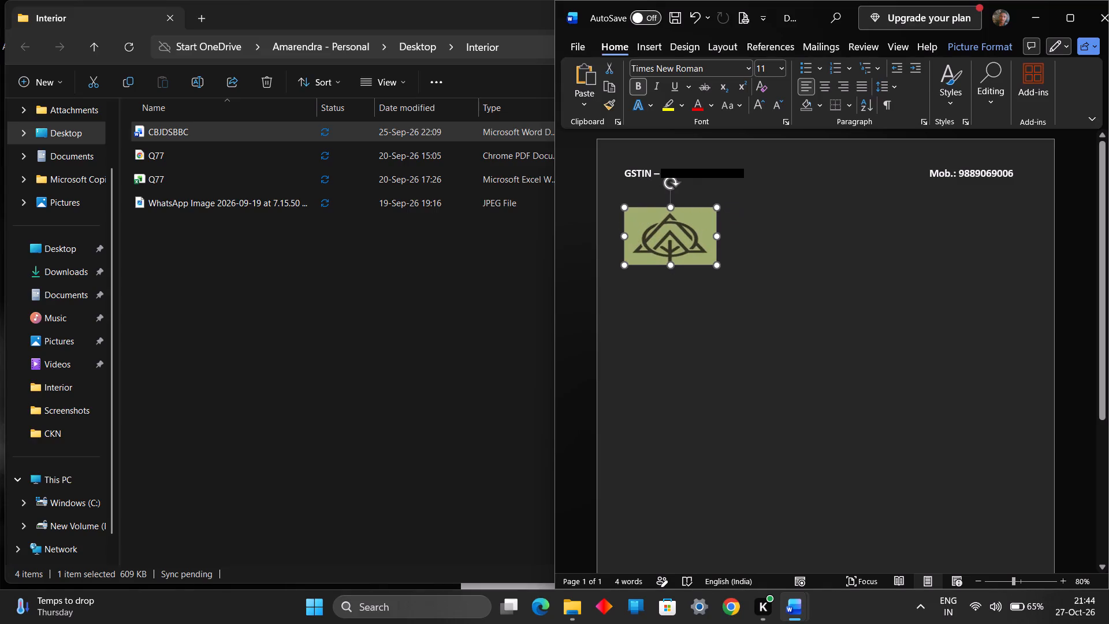
left_click_drag(671, 211, 671, 202)
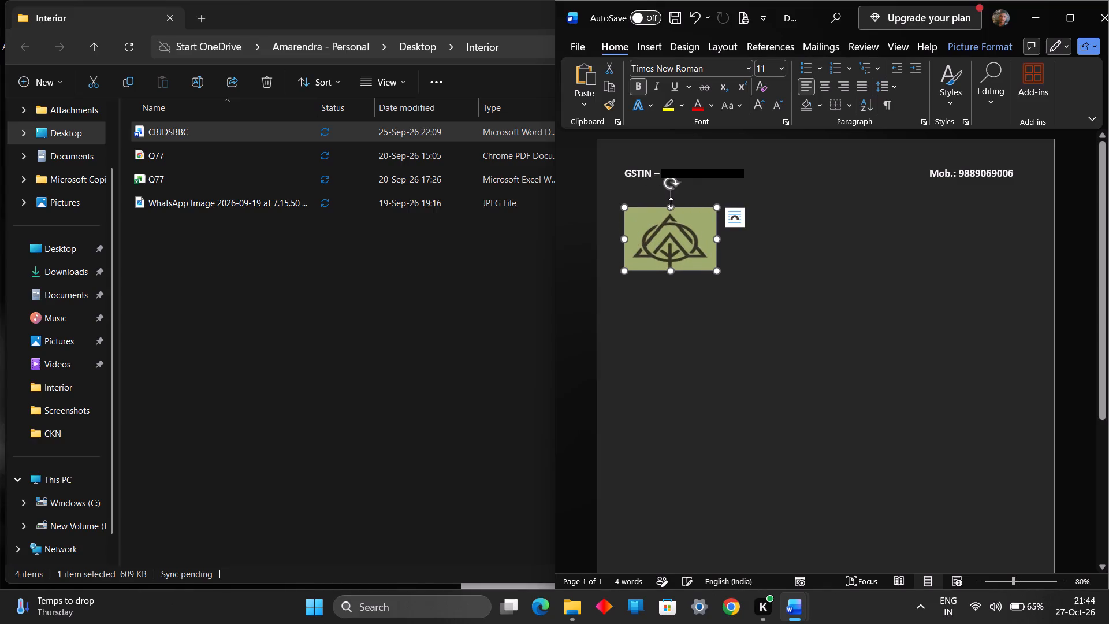
left_click_drag(718, 273, 708, 271)
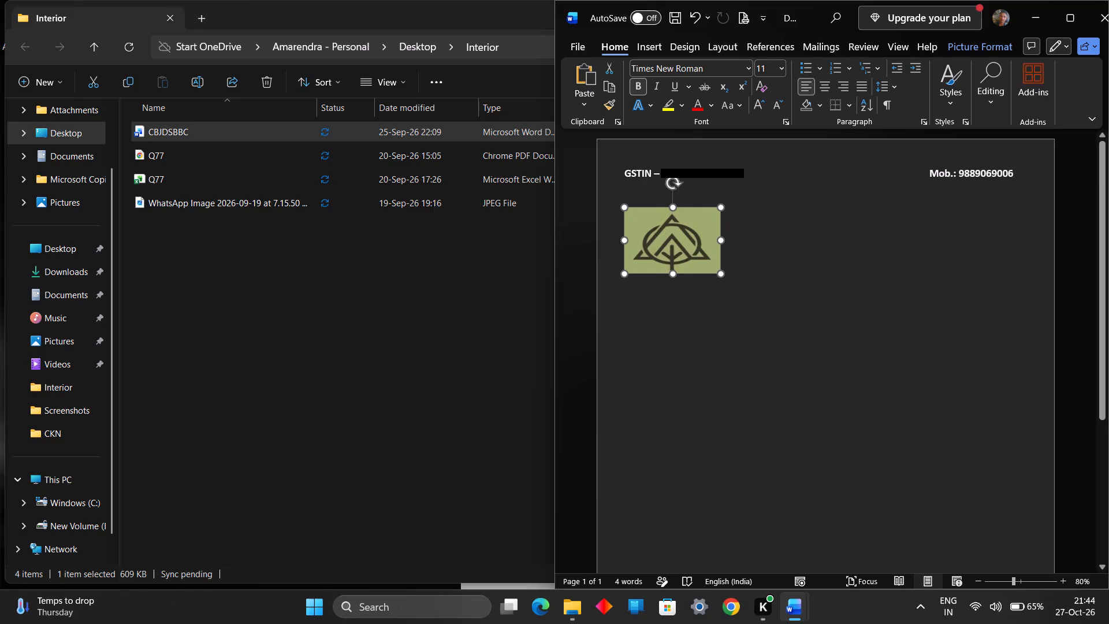
left_click_drag(708, 271, 689, 253)
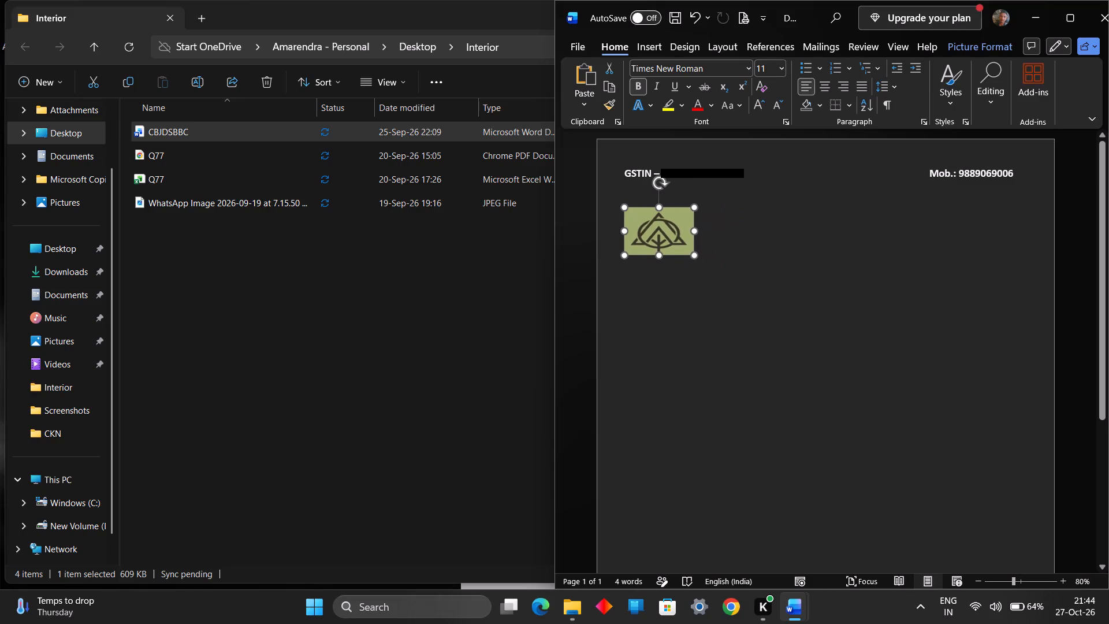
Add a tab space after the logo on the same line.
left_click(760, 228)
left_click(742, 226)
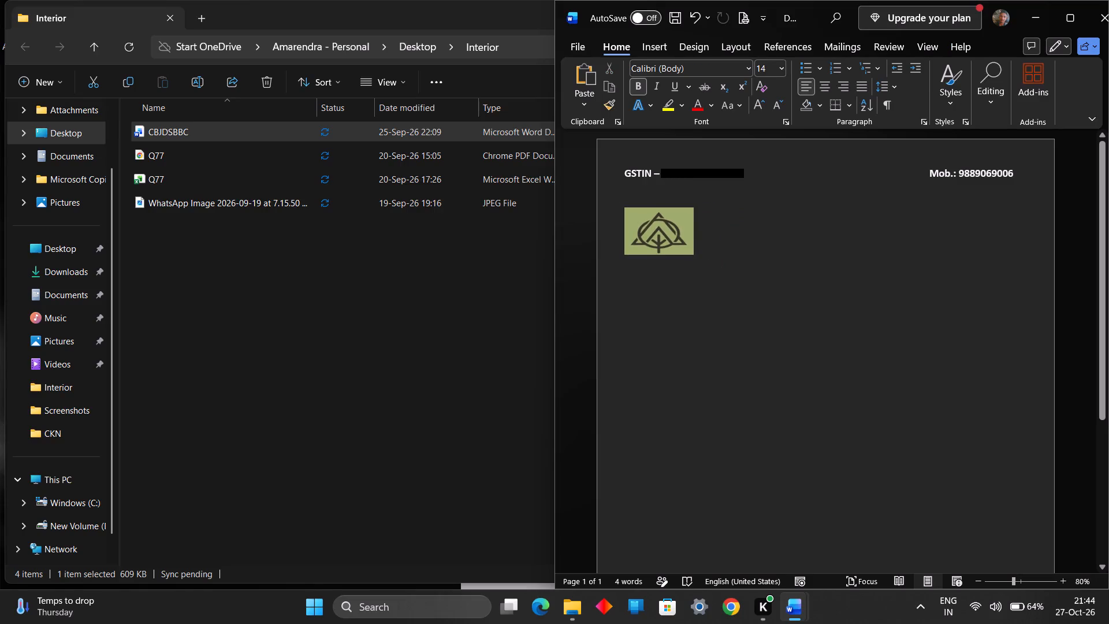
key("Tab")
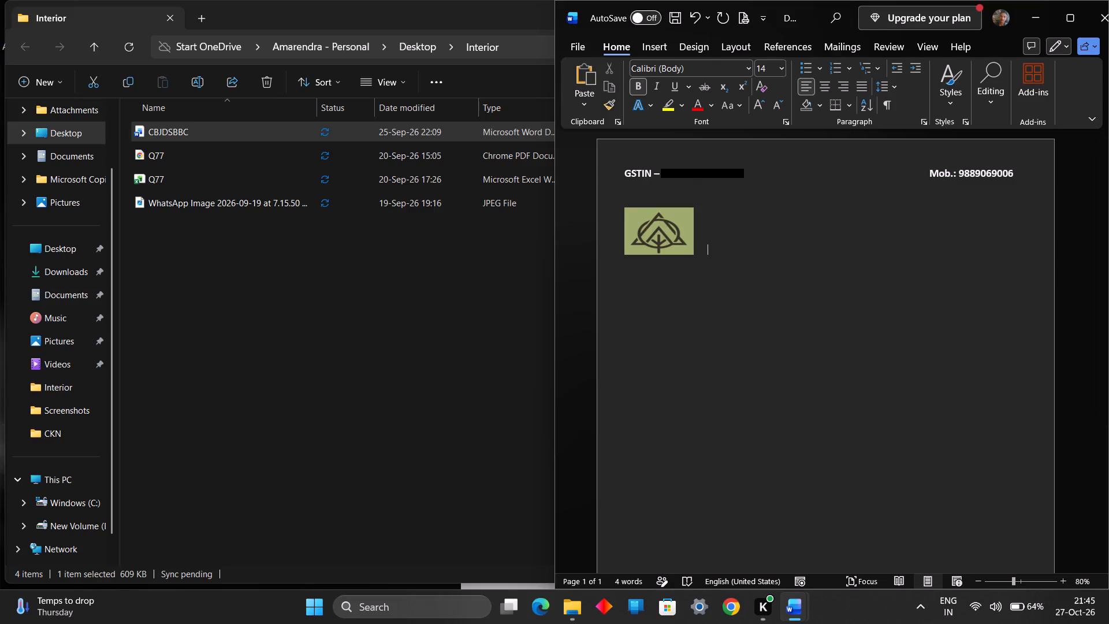
Minimize the Interior folder window and restore the side-by-side view of the qqq challan and the new document.
left_click(491, 9)
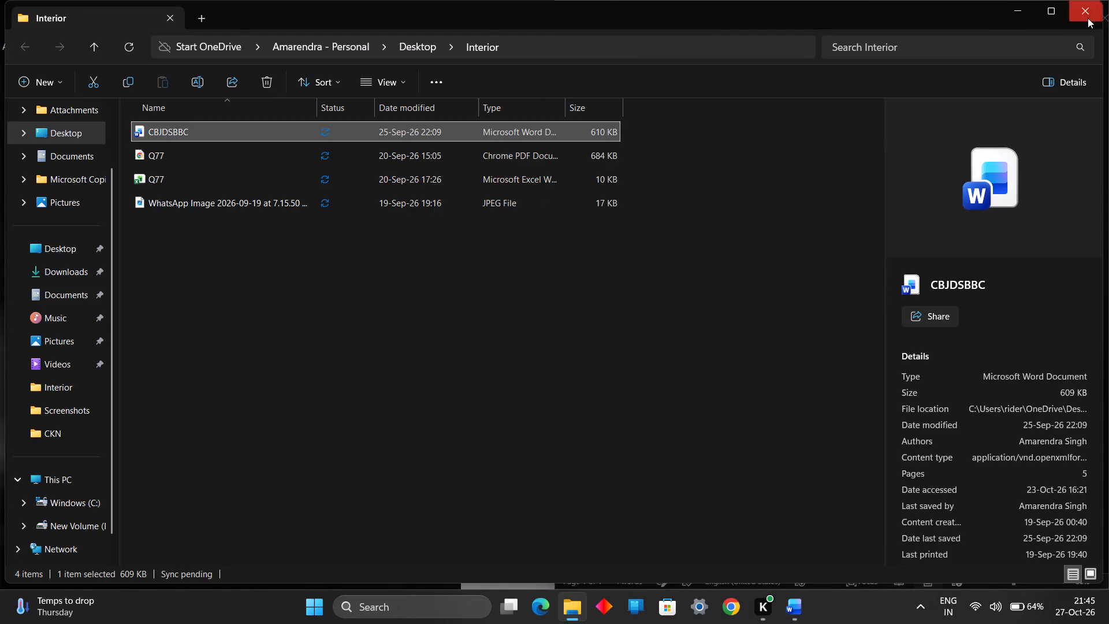
left_click(1017, 6)
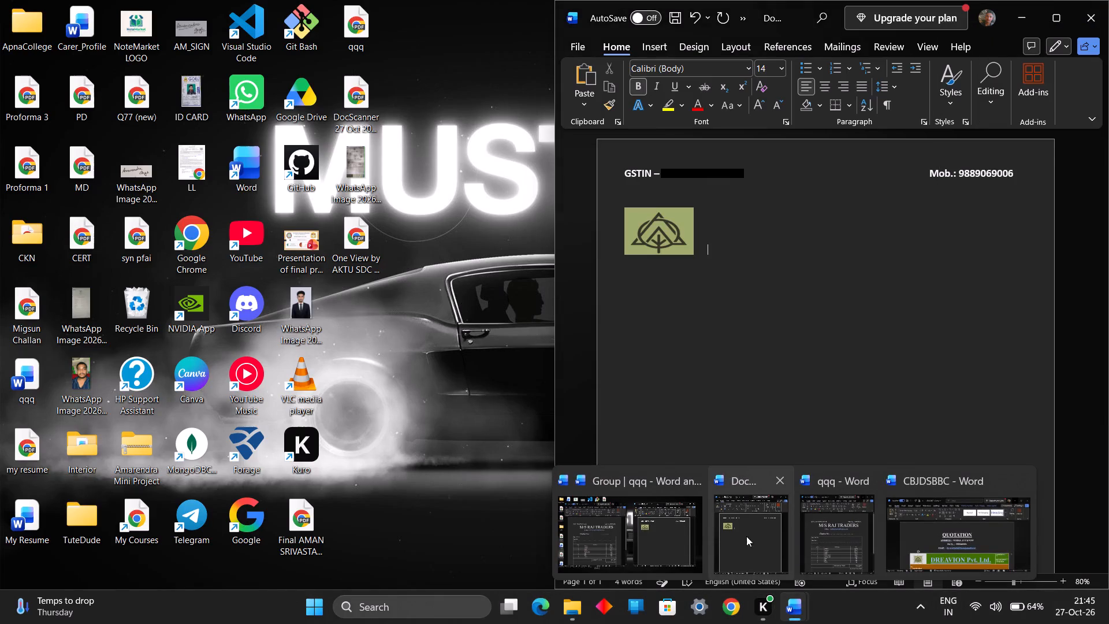
left_click(676, 528)
left_click(761, 237)
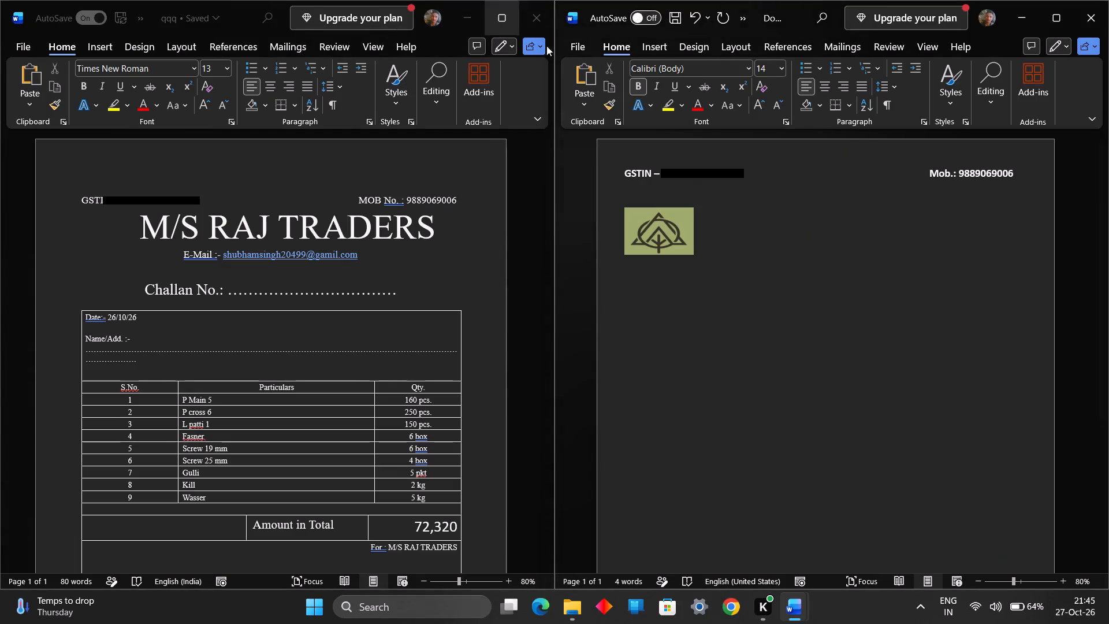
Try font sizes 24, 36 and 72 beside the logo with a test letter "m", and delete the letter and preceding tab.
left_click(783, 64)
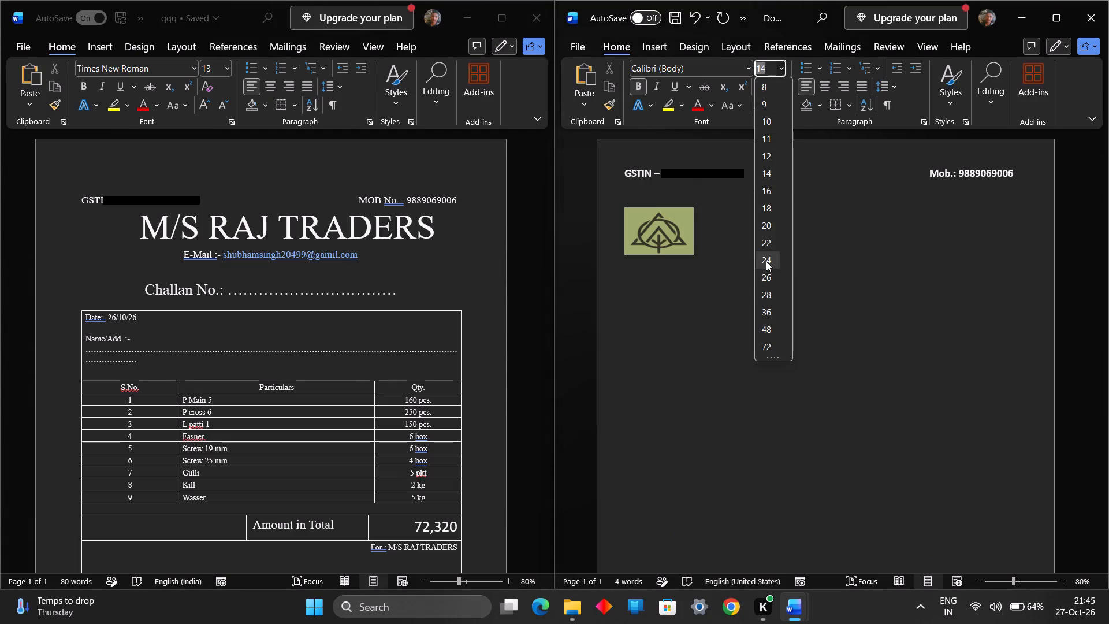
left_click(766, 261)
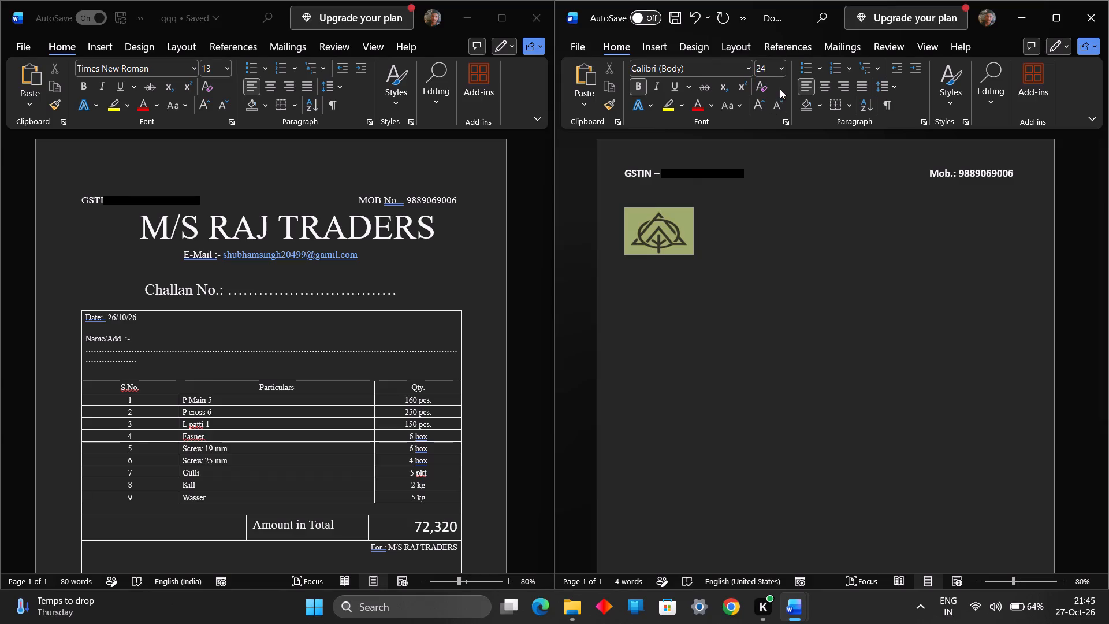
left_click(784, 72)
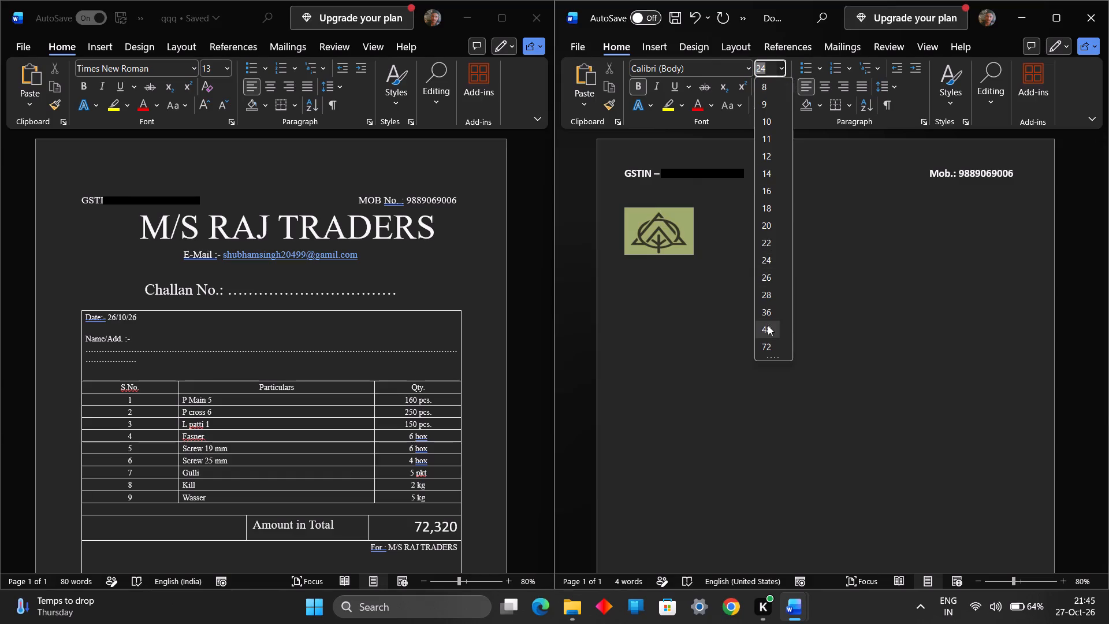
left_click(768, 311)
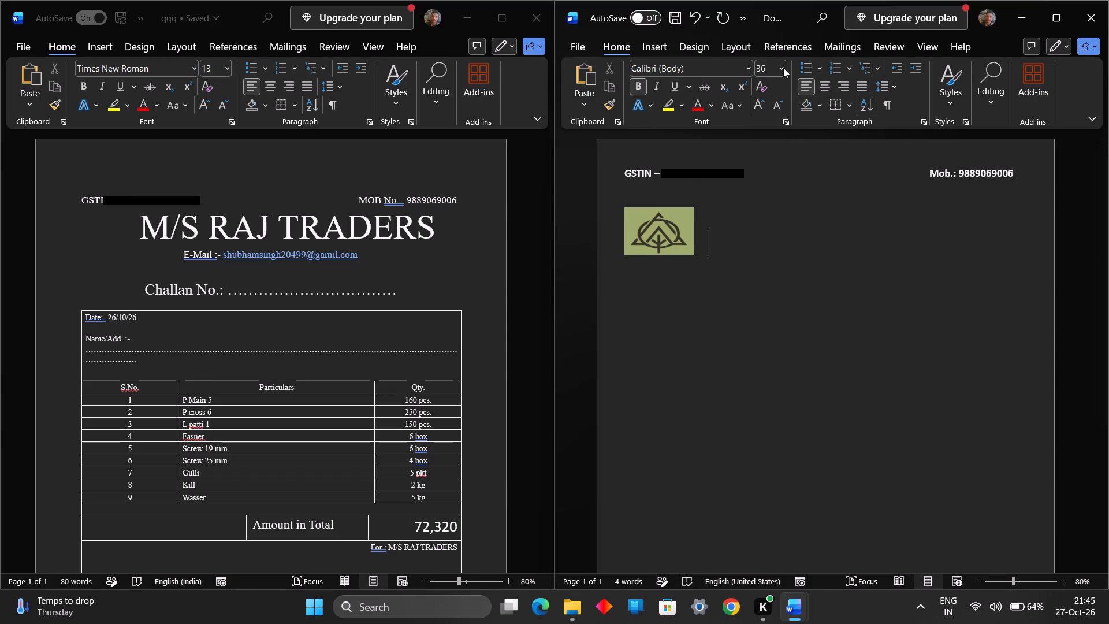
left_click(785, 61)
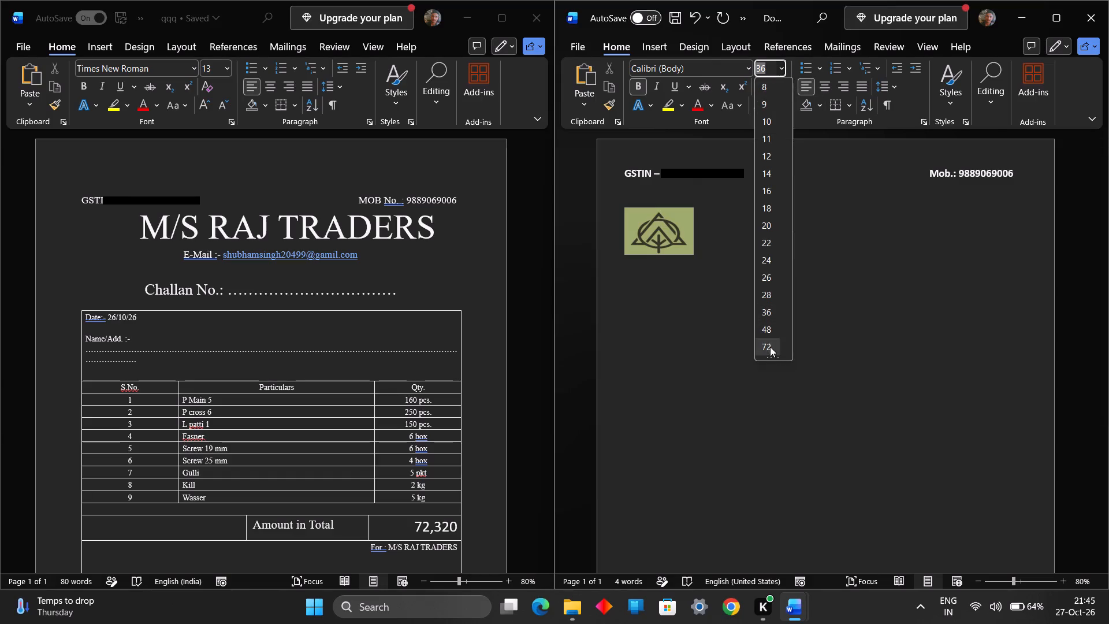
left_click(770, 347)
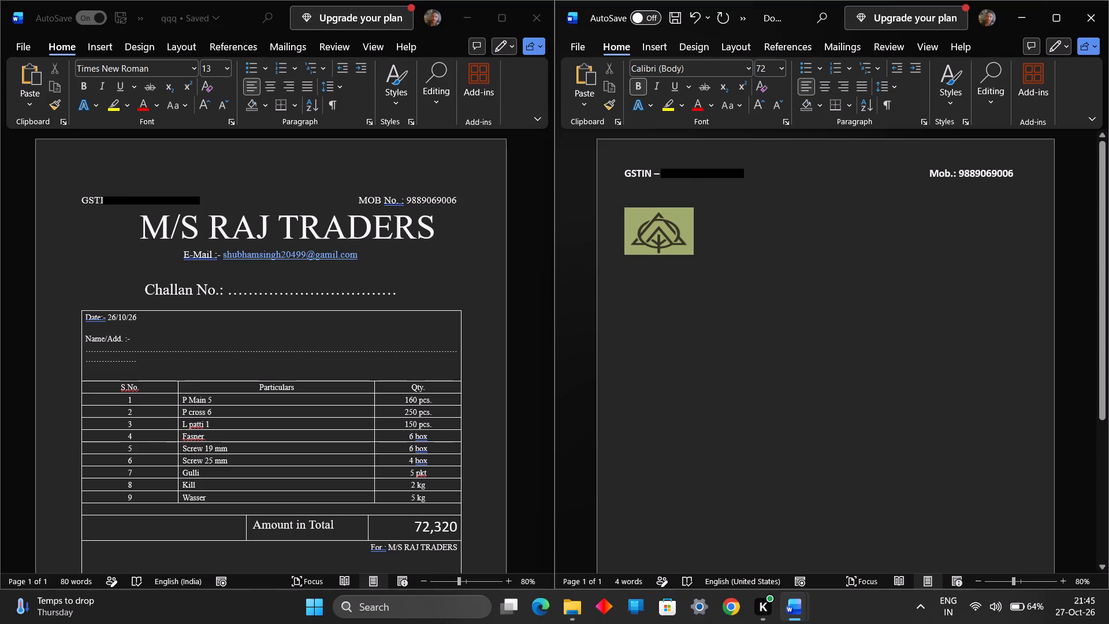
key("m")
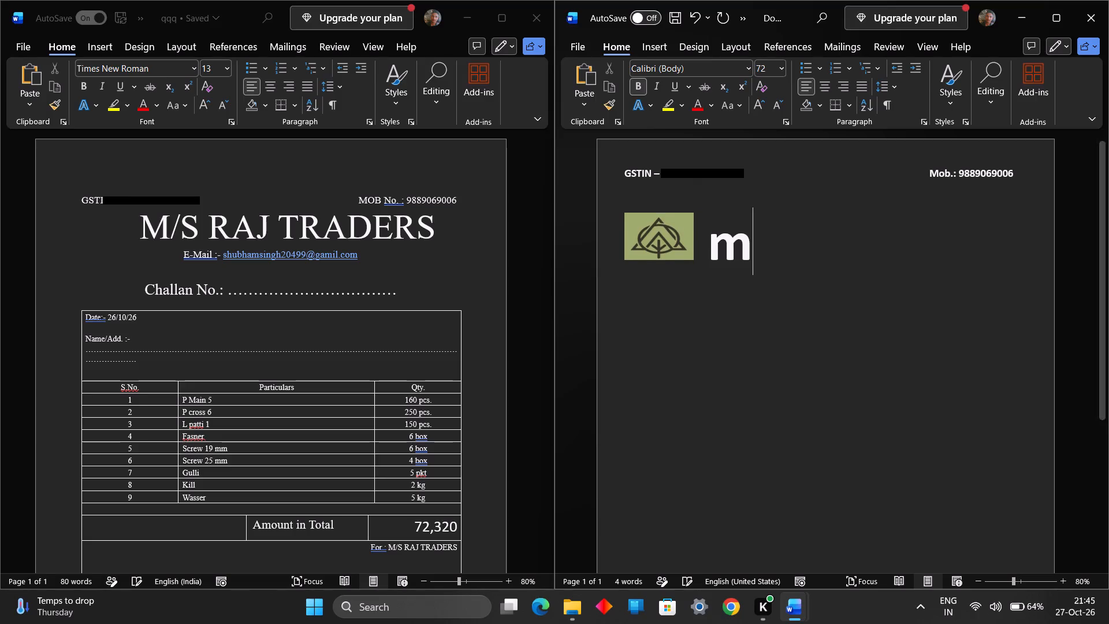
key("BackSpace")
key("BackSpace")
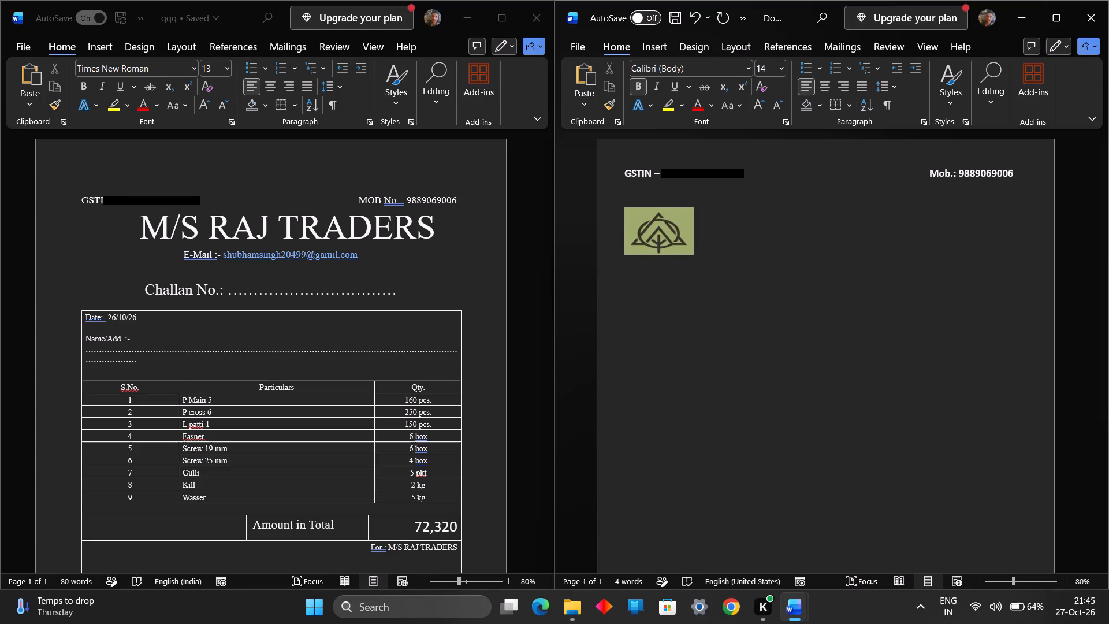
Add a tab after the logo and enter the firm name "M/S RAJ TRADERS" on the same line.
key("Tab")
key("shift+m")
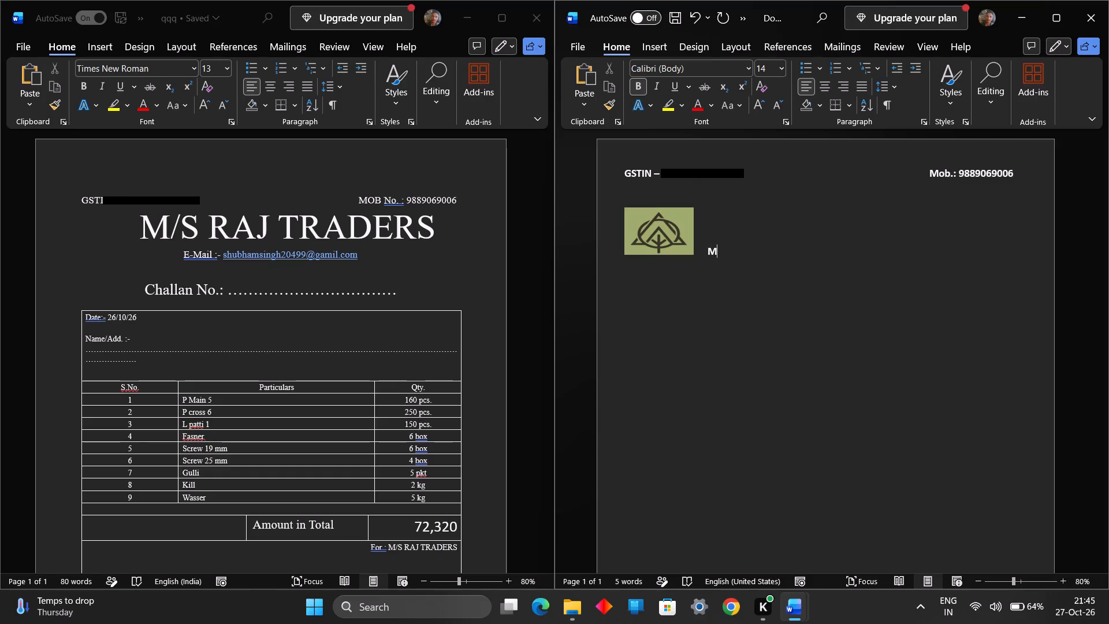
key("slash")
key("shift+s")
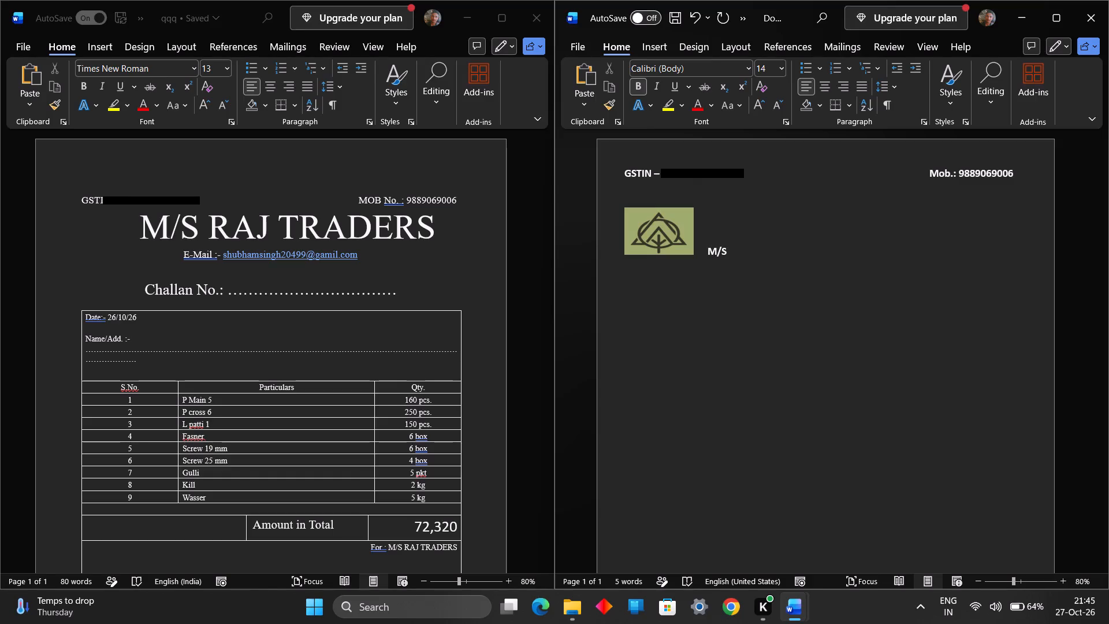
key("space")
type("RAJ")
key("space")
key("shift+t")
key("backslash")
key("BackSpace")
key("BackSpace")
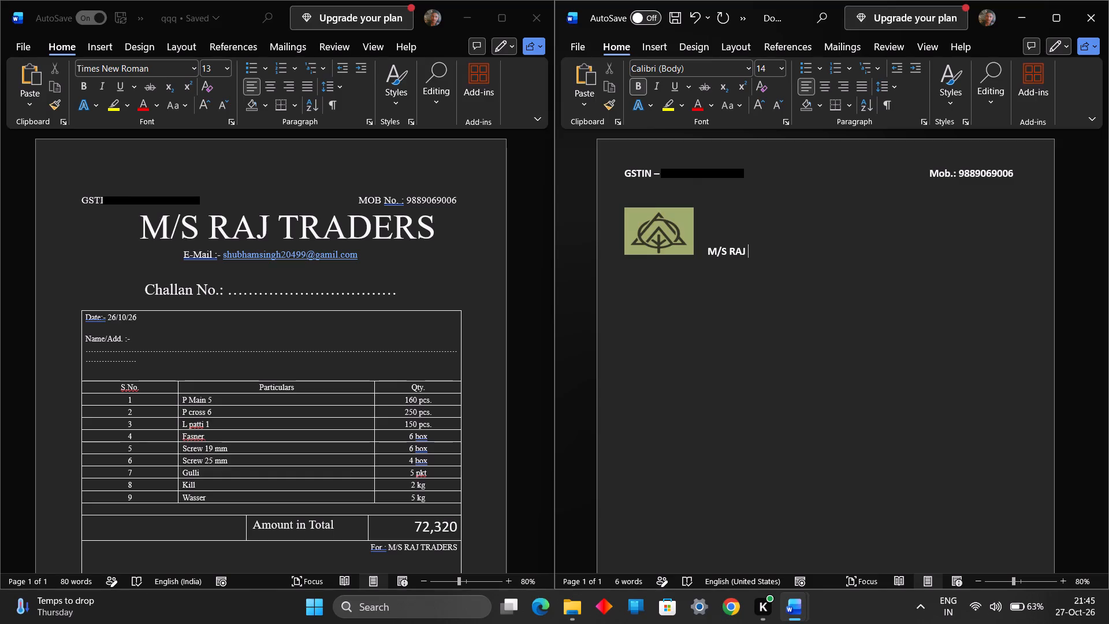
key("t")
type("RADERS")
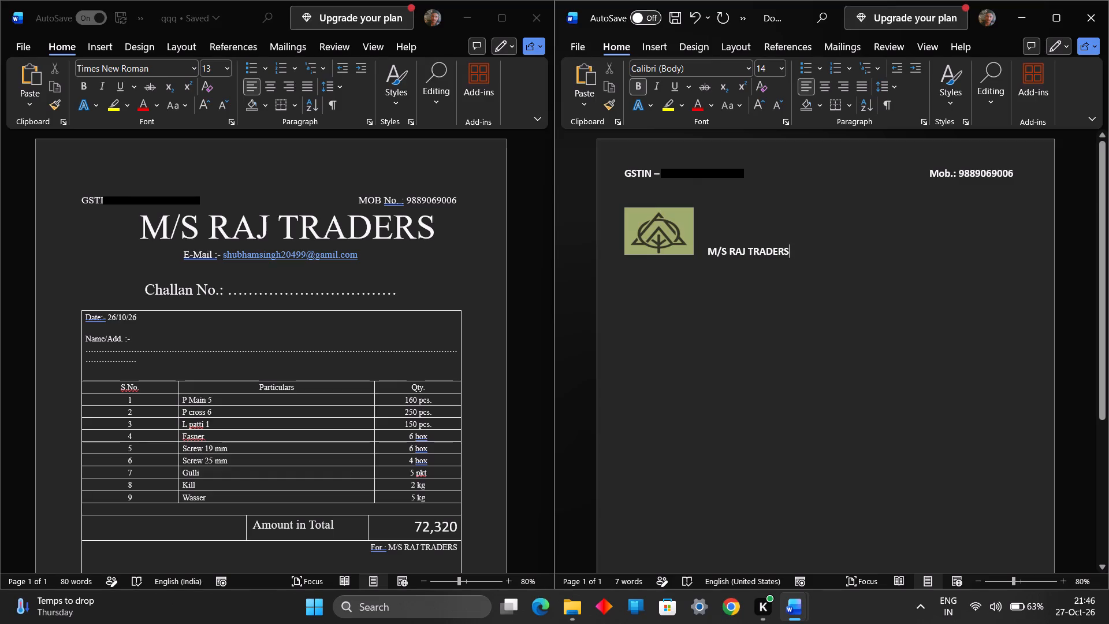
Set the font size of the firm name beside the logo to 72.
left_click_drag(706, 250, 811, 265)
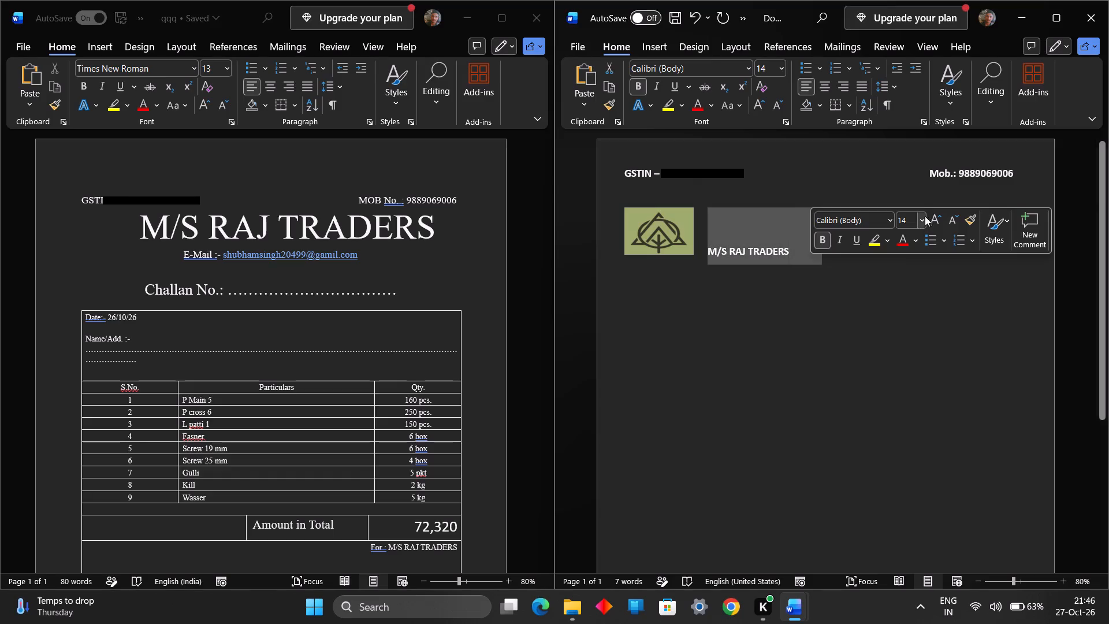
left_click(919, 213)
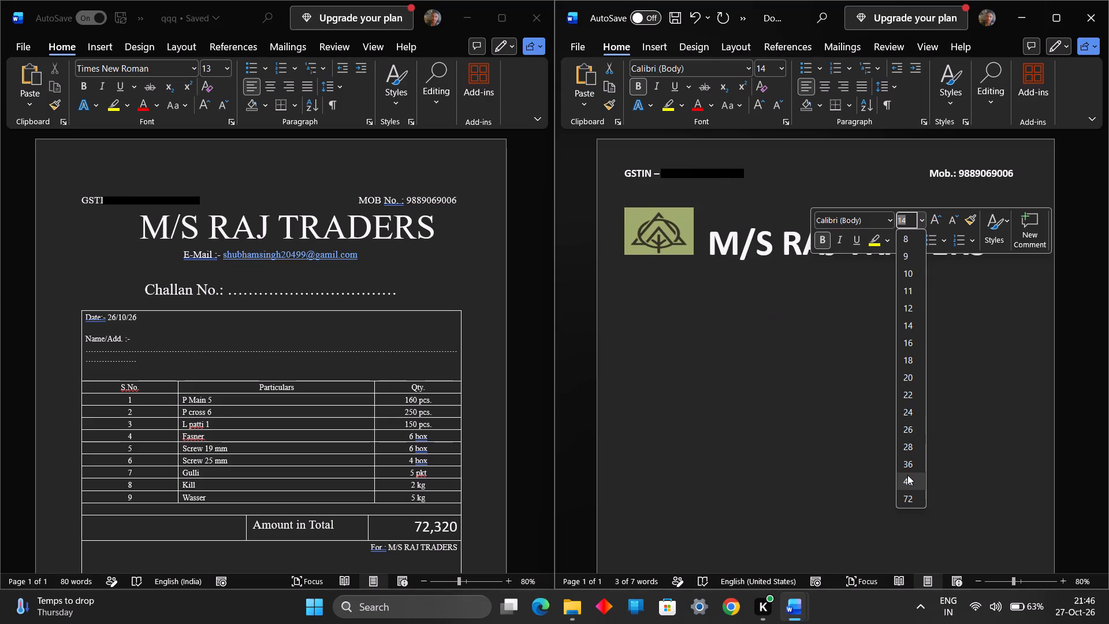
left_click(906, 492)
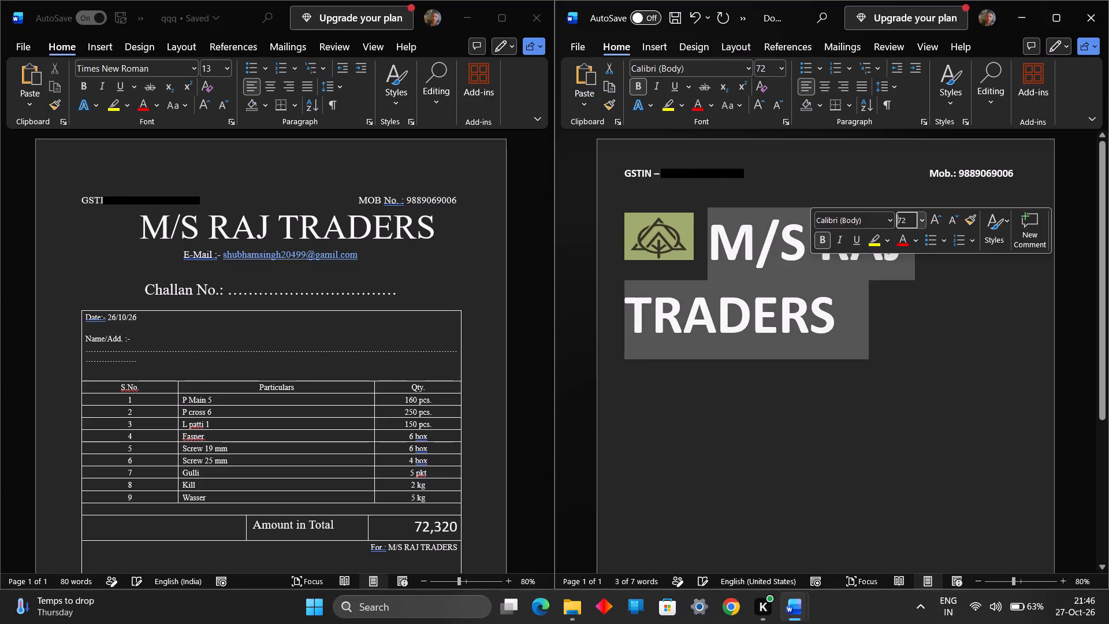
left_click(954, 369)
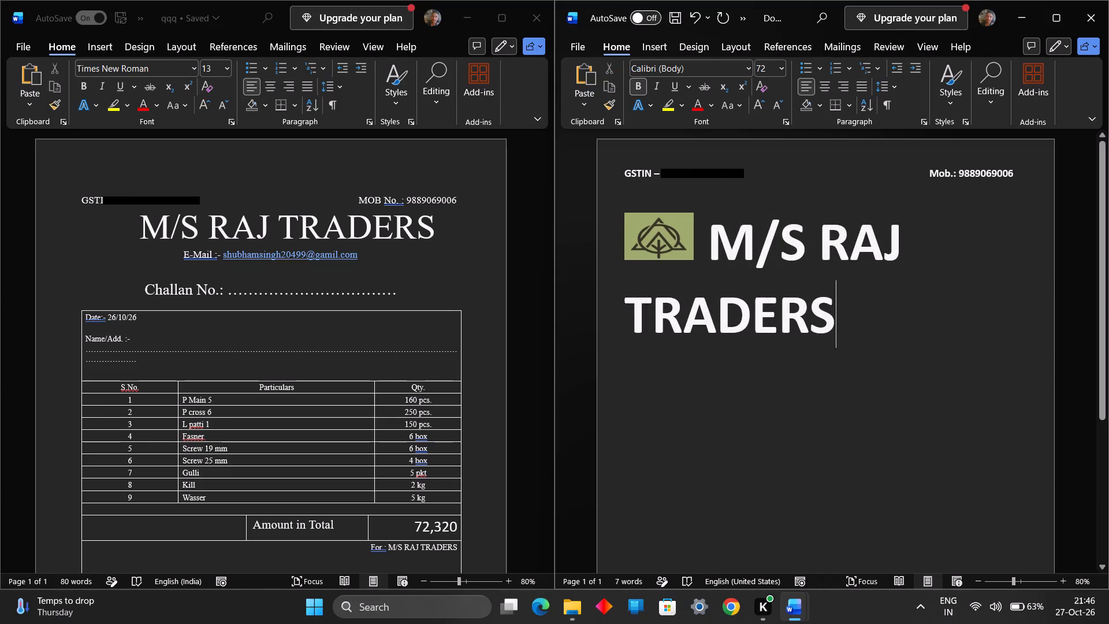
Shrink the logo proportionally to a little over half its width and remove the tab between it and the firm name.
left_click(686, 257)
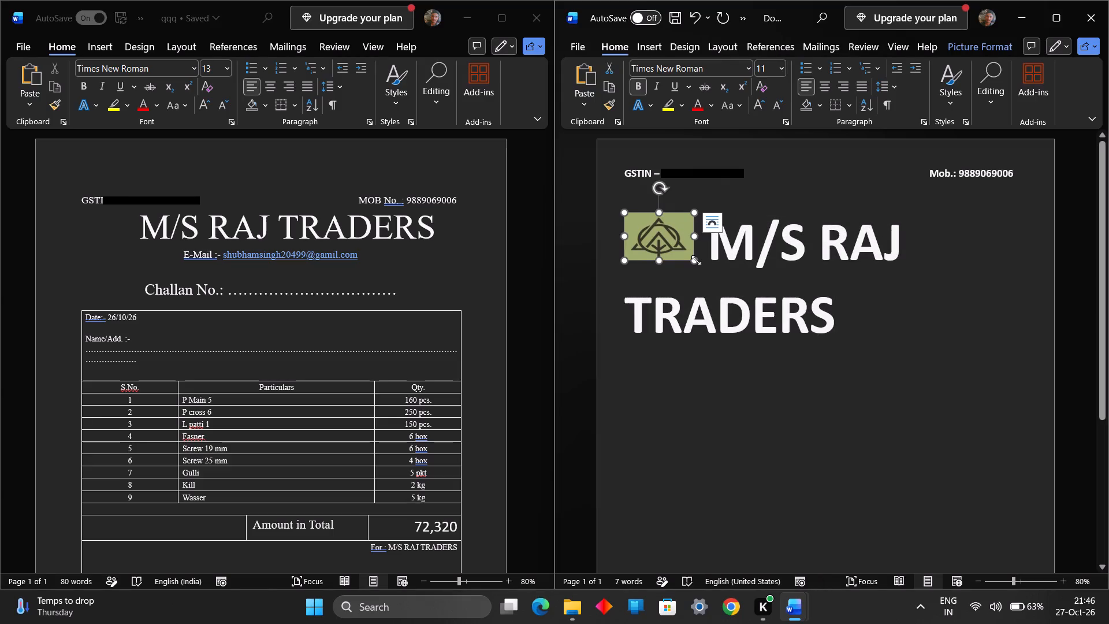
left_click_drag(696, 260, 684, 254)
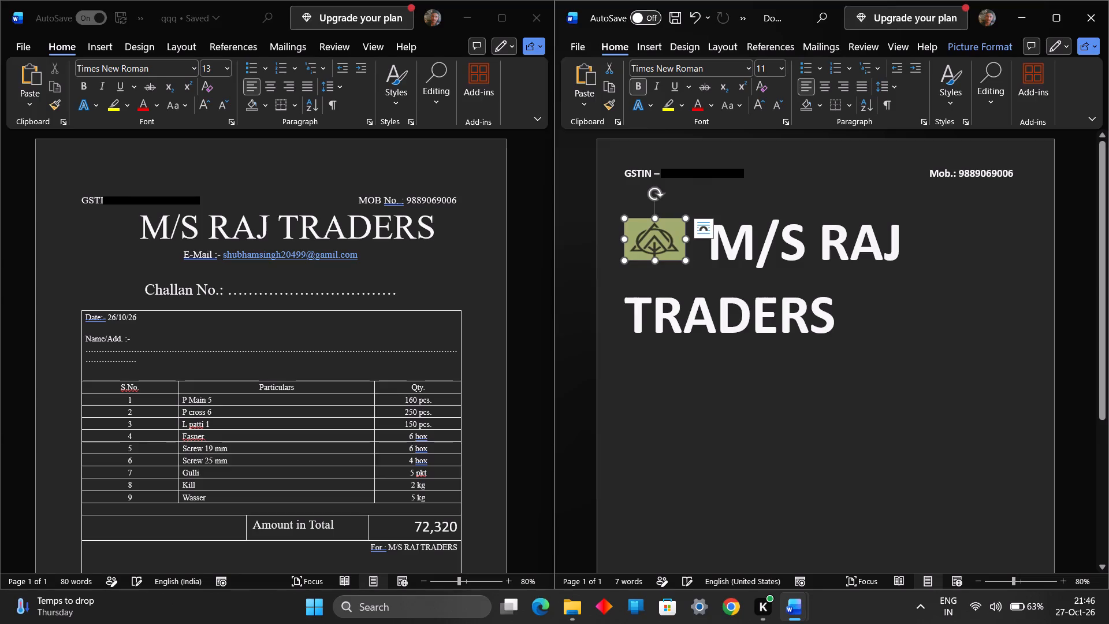
left_click(704, 255)
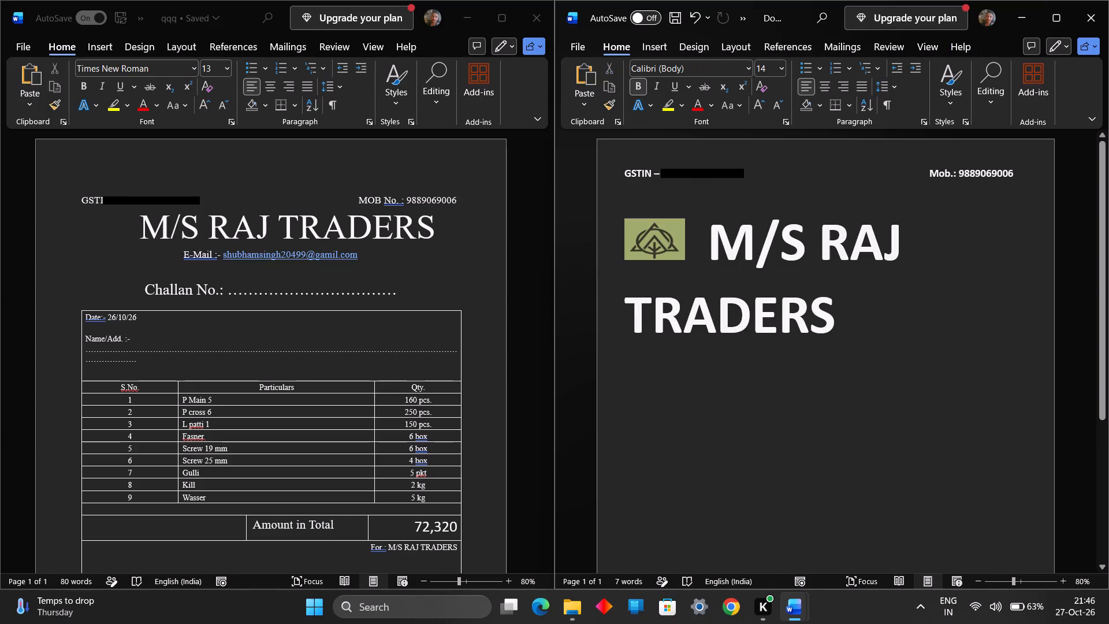
key("BackSpace")
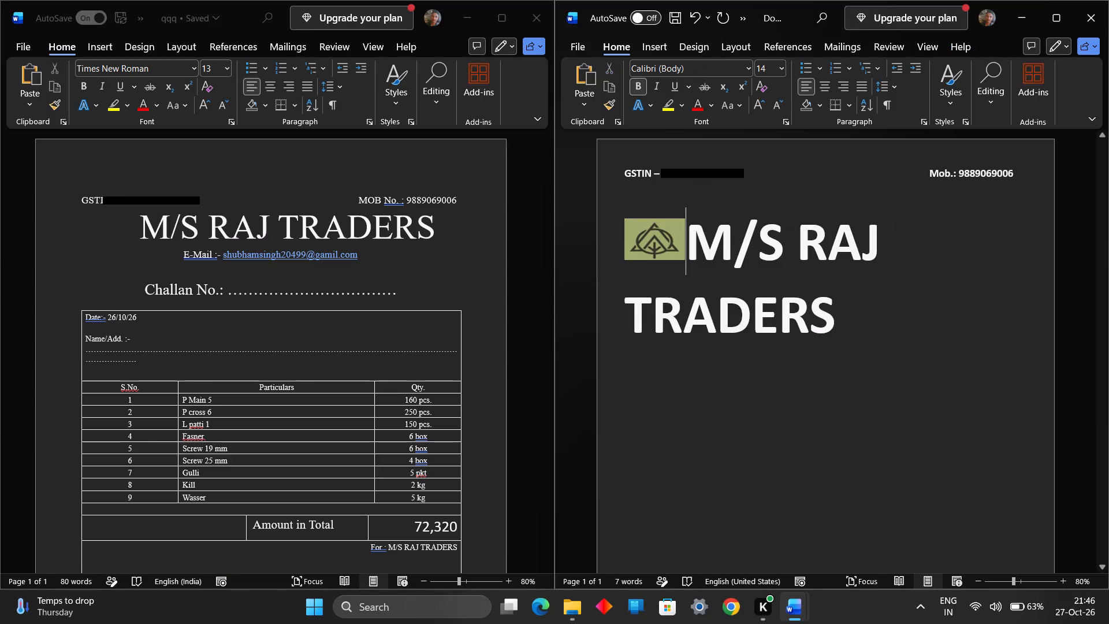
left_click(661, 249)
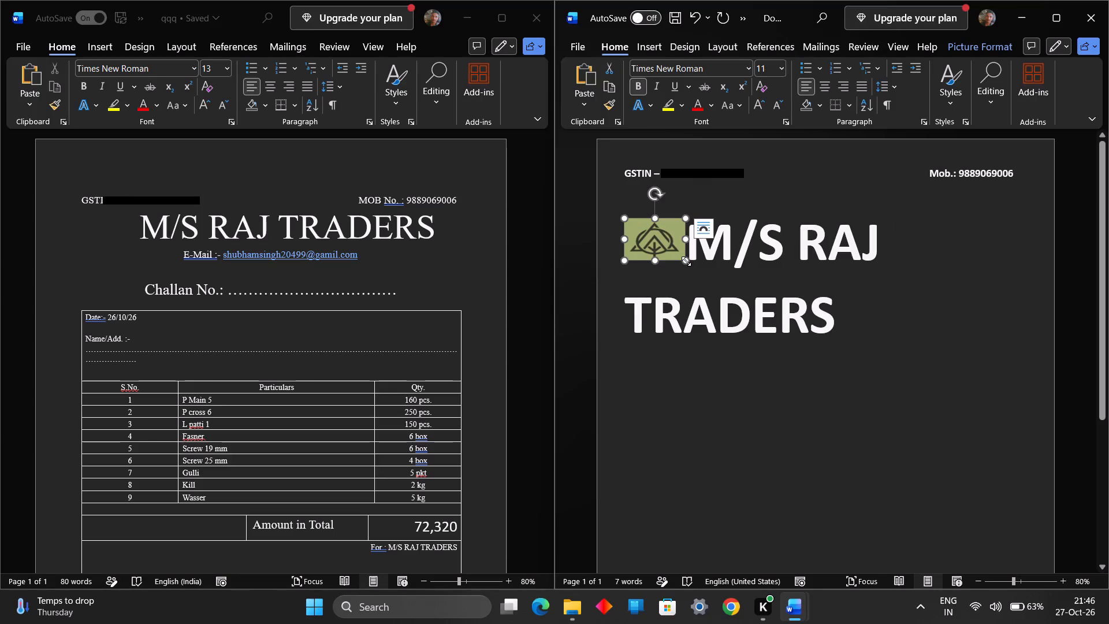
left_click_drag(686, 261, 661, 244)
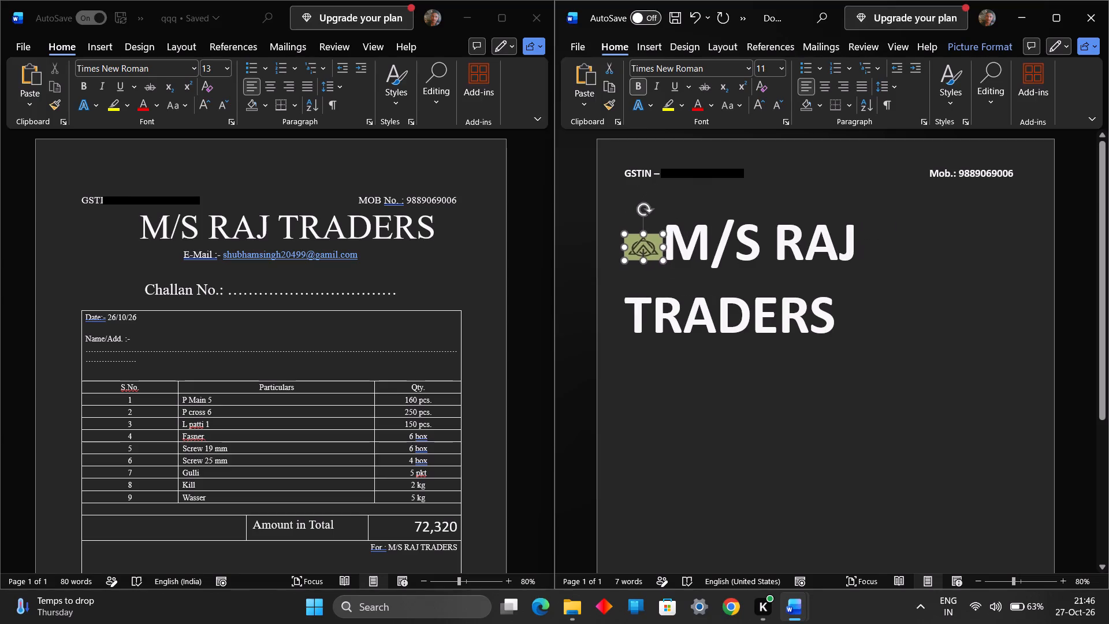
left_click_drag(661, 244, 628, 246)
left_click(918, 287)
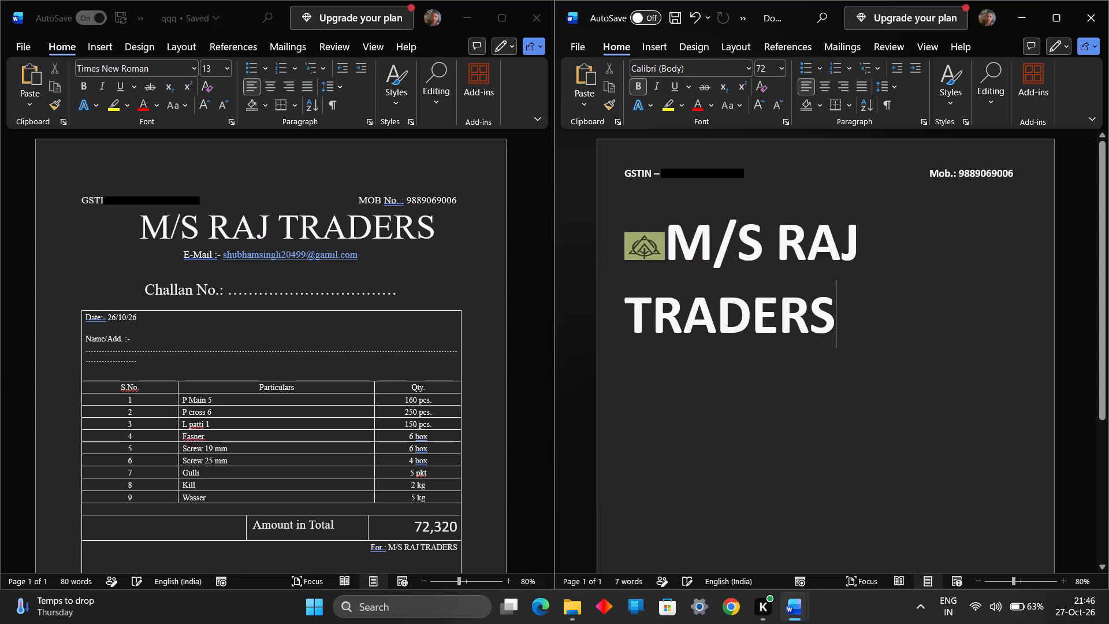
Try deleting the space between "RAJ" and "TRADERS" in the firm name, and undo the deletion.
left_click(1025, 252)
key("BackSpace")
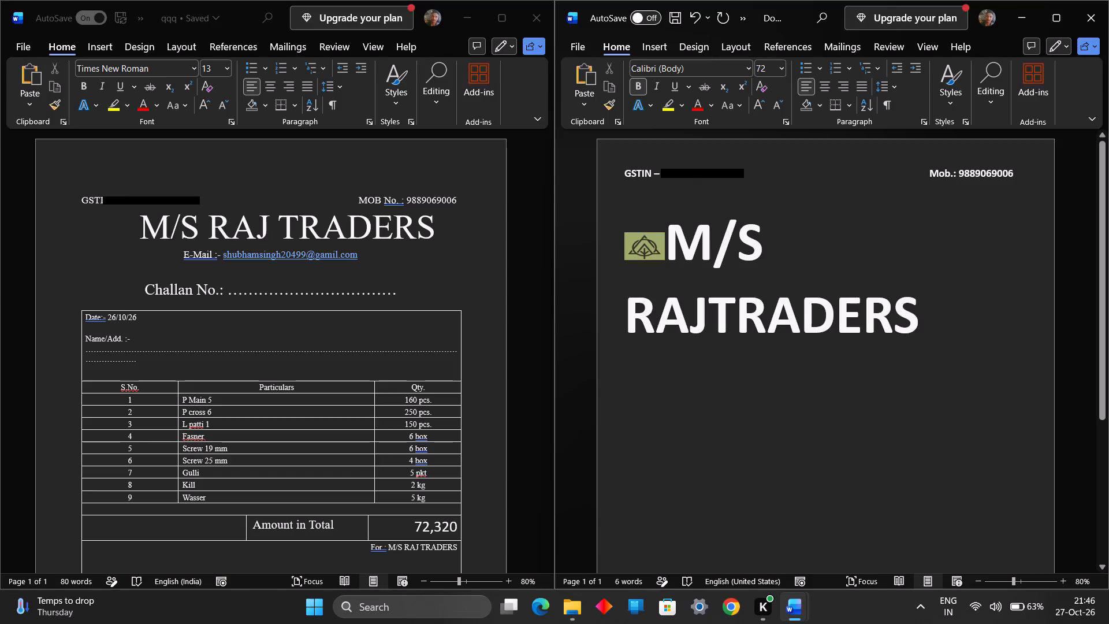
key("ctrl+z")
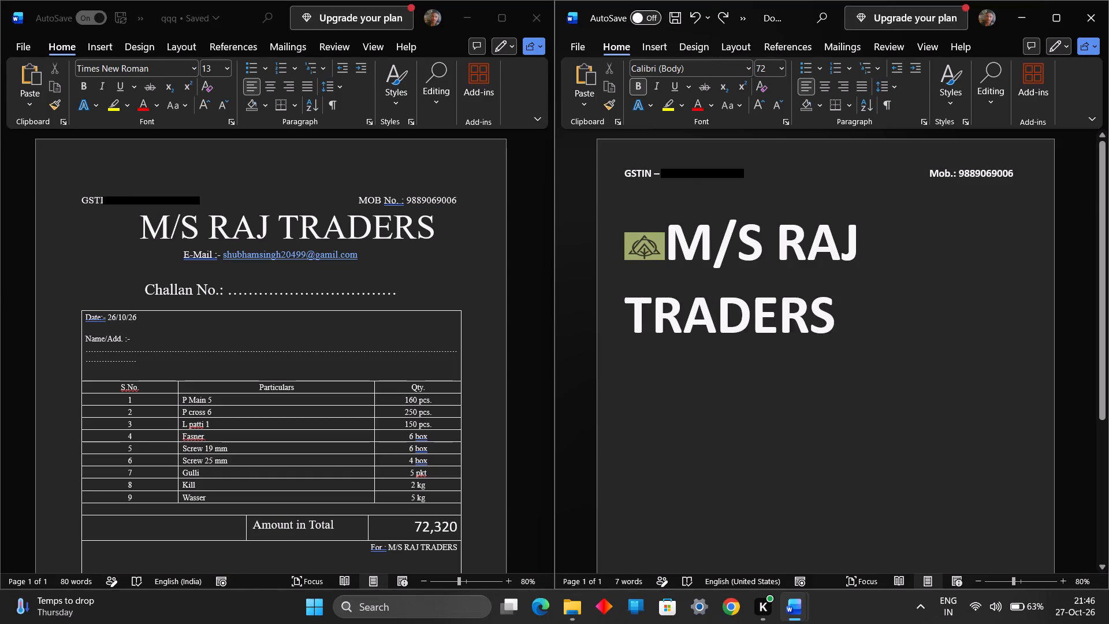
Set the font size of the firm name "M/S RAJ TRADERS" to 48.
left_click_drag(672, 246, 783, 283)
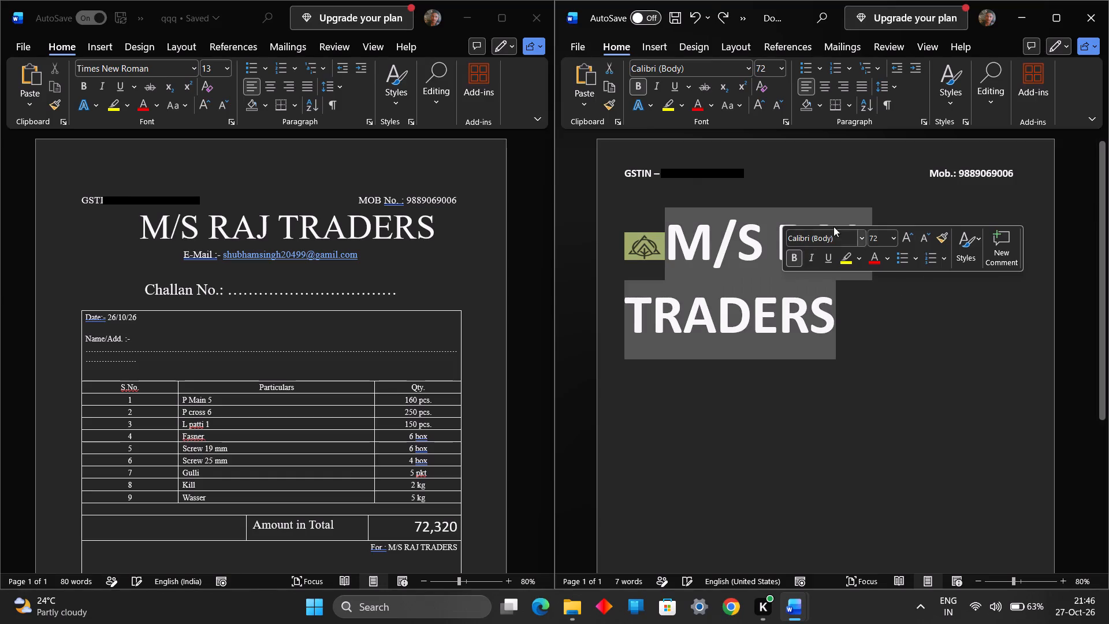
left_click(897, 236)
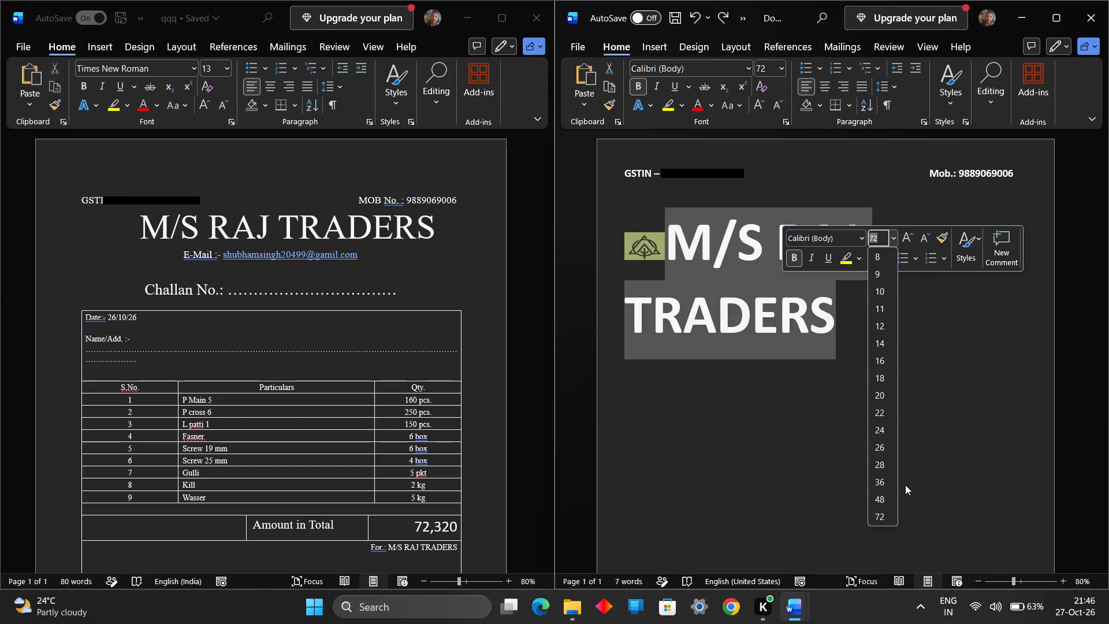
left_click(886, 495)
left_click(902, 299)
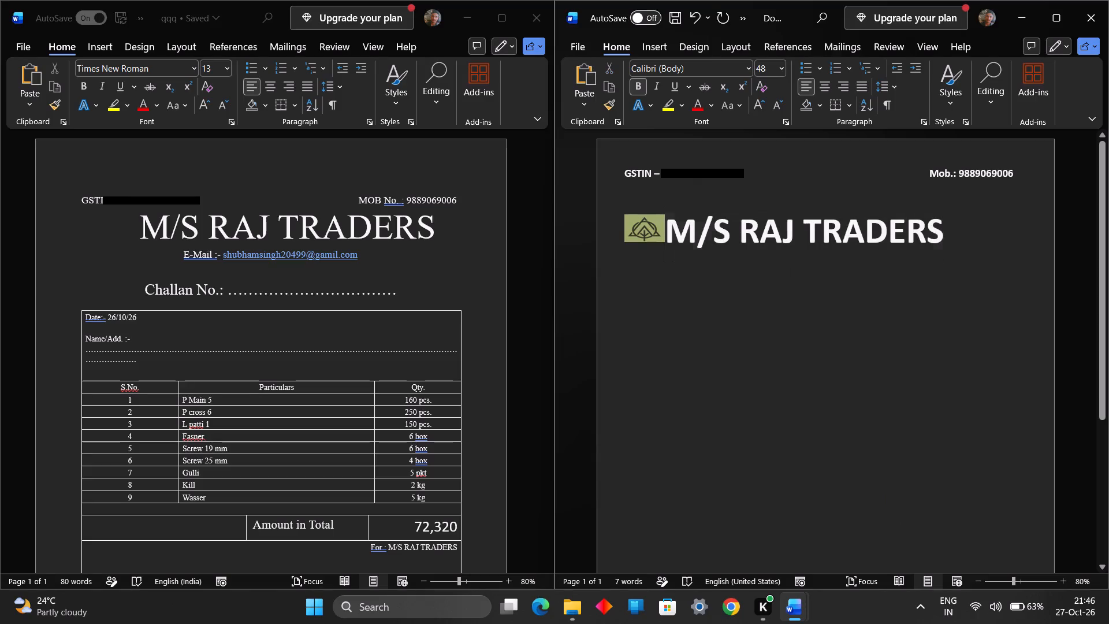
Insert nine spaces between the logo and the firm name.
left_click(665, 231)
key("space")
key("space")
key("space")
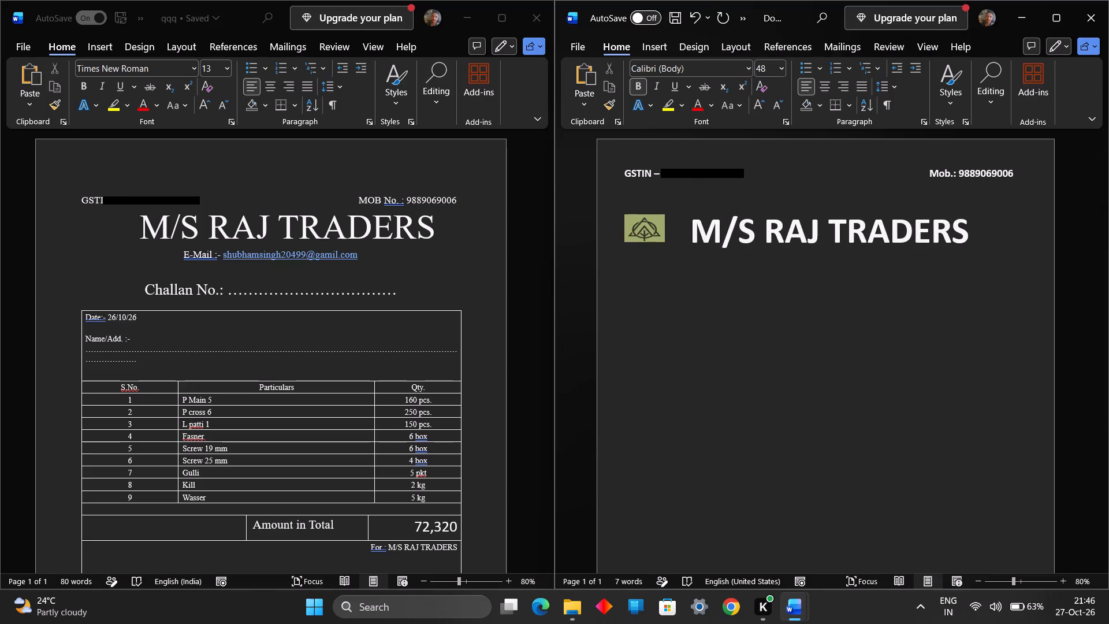
key("space")
key("space")
key("space")
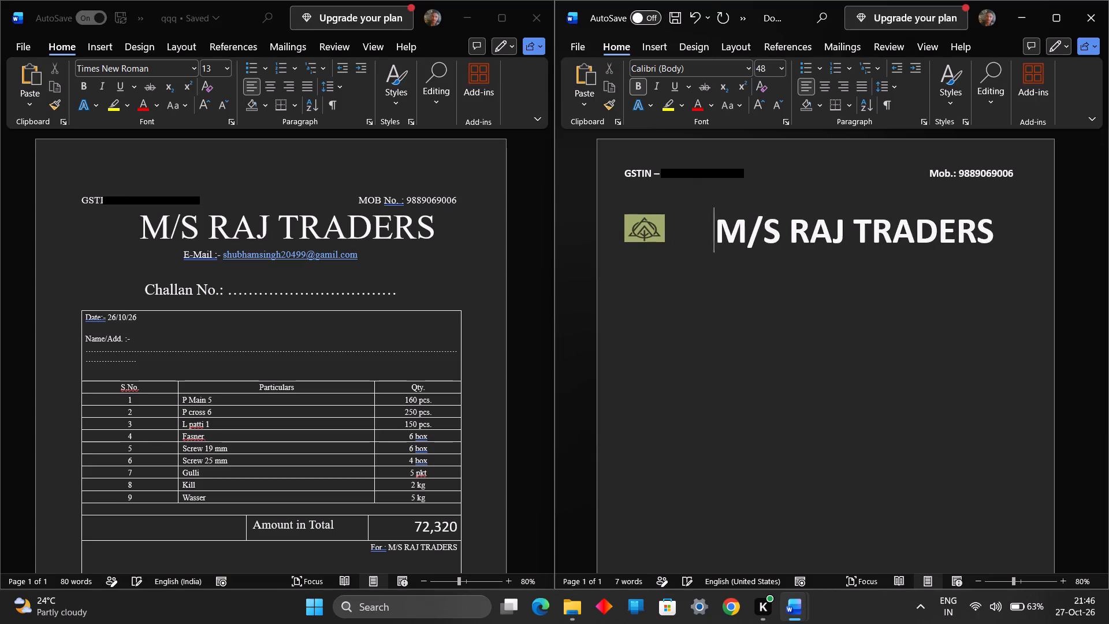
key("space")
key("space")
key("space")
Enlarge the logo proportionally by about a third of its width.
left_click(649, 230)
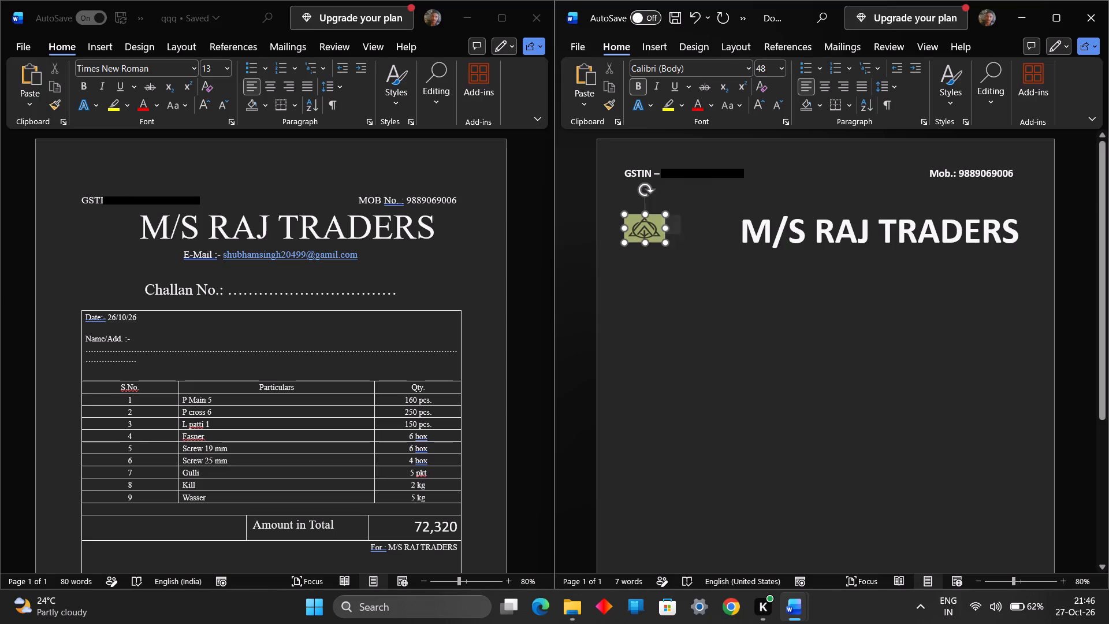
left_click_drag(665, 244, 693, 252)
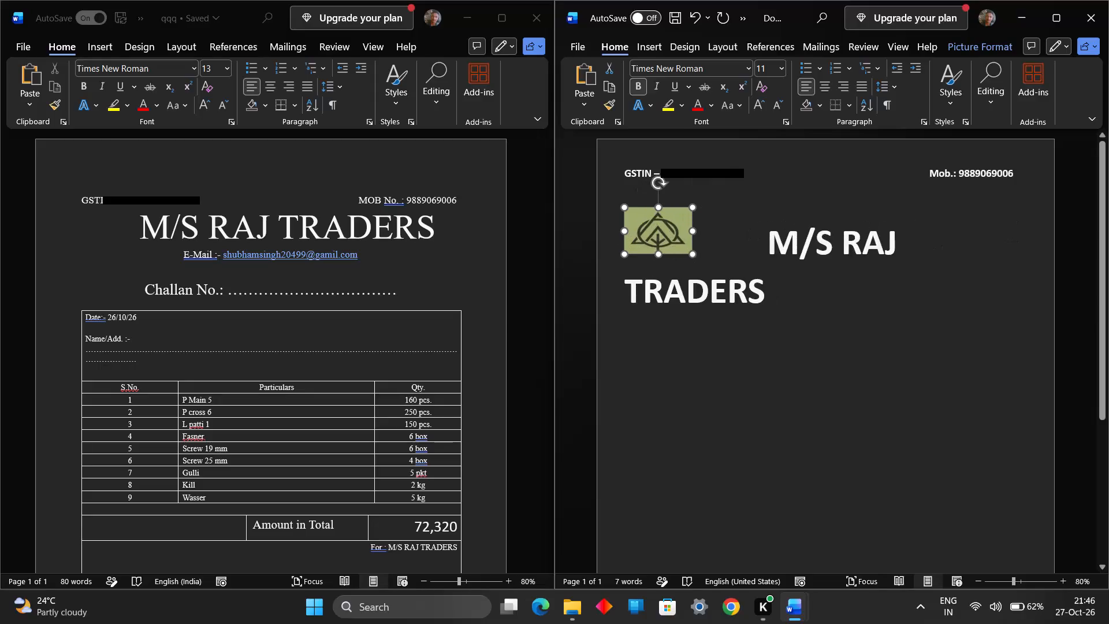
left_click_drag(693, 252, 679, 244)
Delete three of the spaces before "M/S" so the firm name fits on one line beside the logo.
left_click(754, 229)
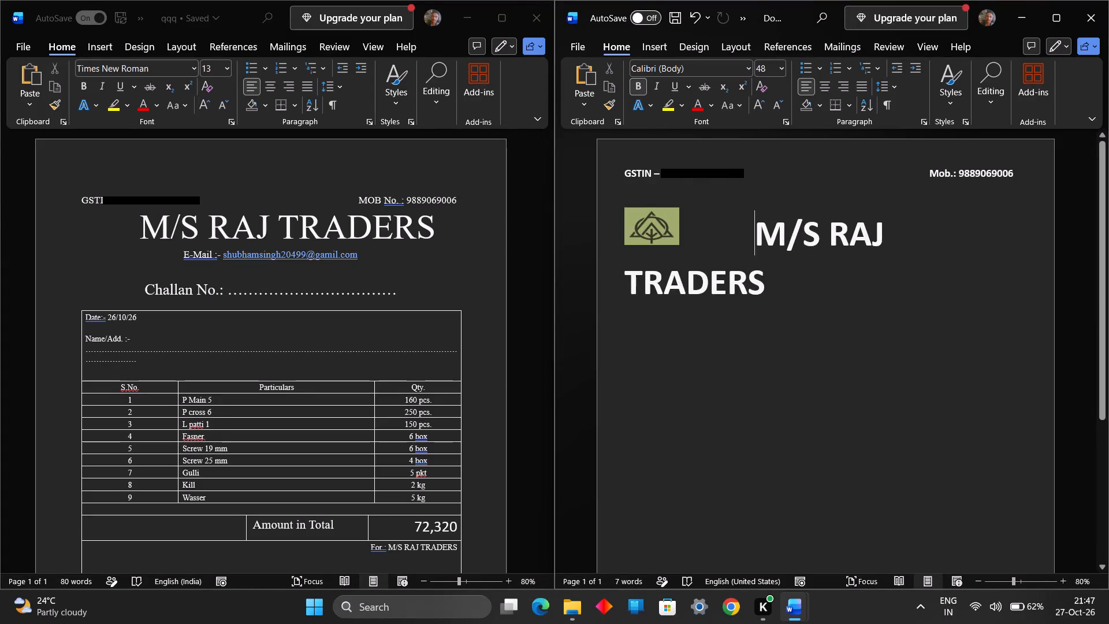
key("BackSpace")
key("BackSpace")
key("BackSpace")
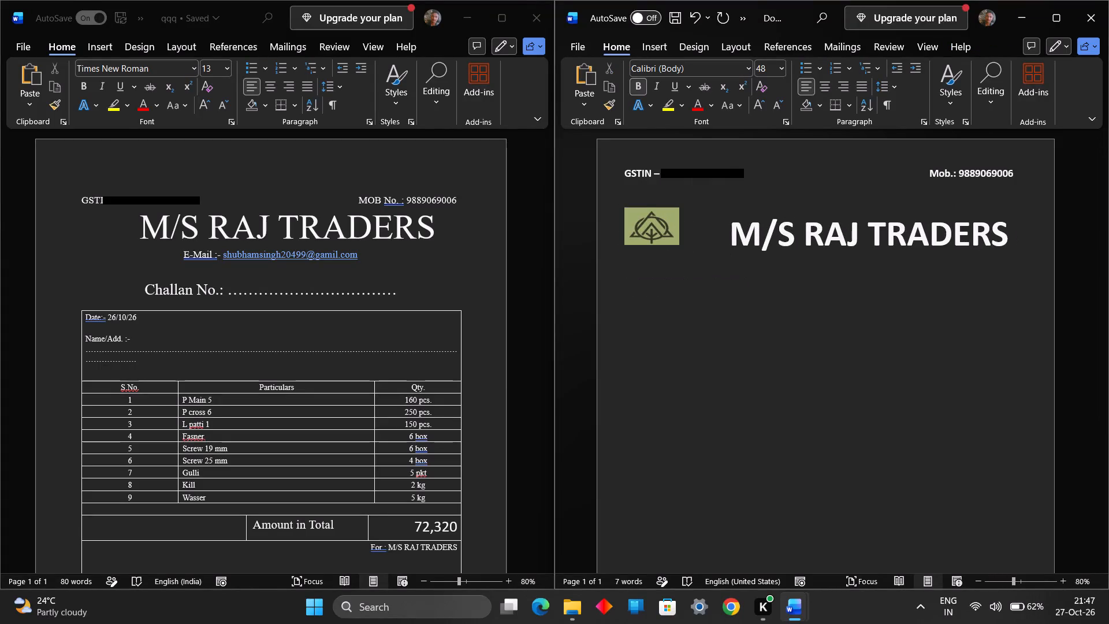
Delete two of the spaces between the logo and "M/S RAJ TRADERS".
key("BackSpace")
key("BackSpace")
Enlarge the logo beside the firm name proportionally by about a third of its width.
left_click(664, 236)
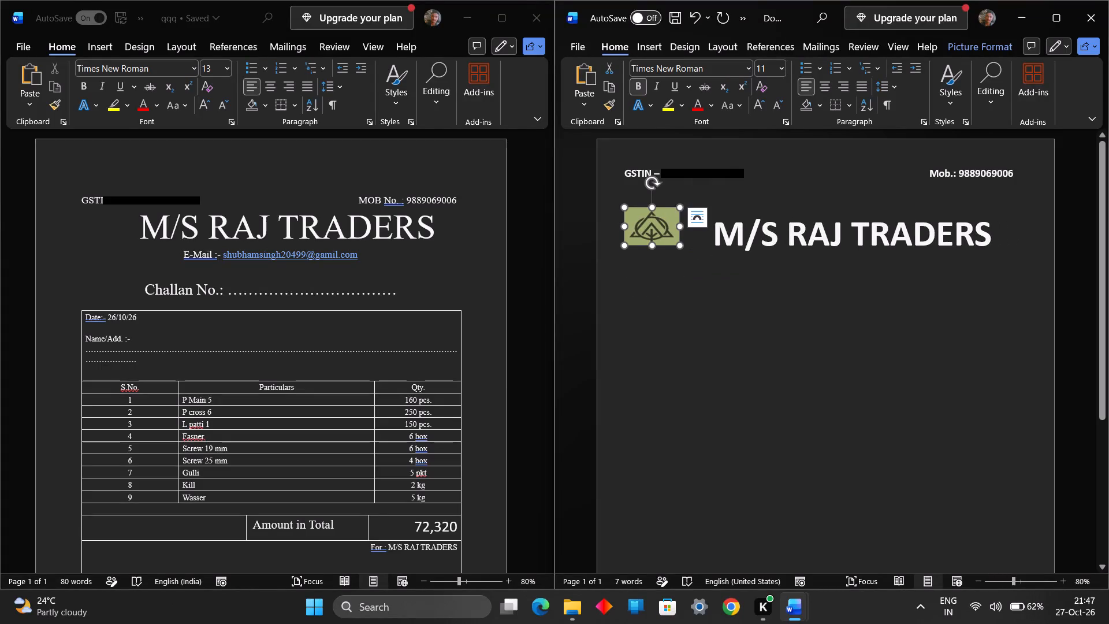
left_click_drag(683, 243, 683, 243)
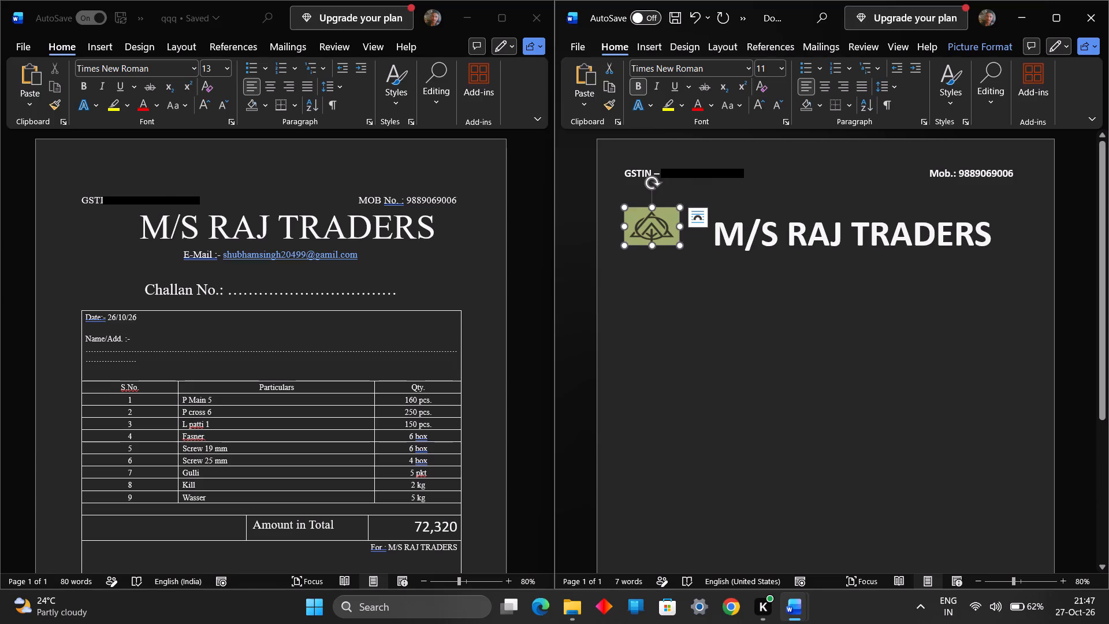
left_click_drag(683, 243, 697, 244)
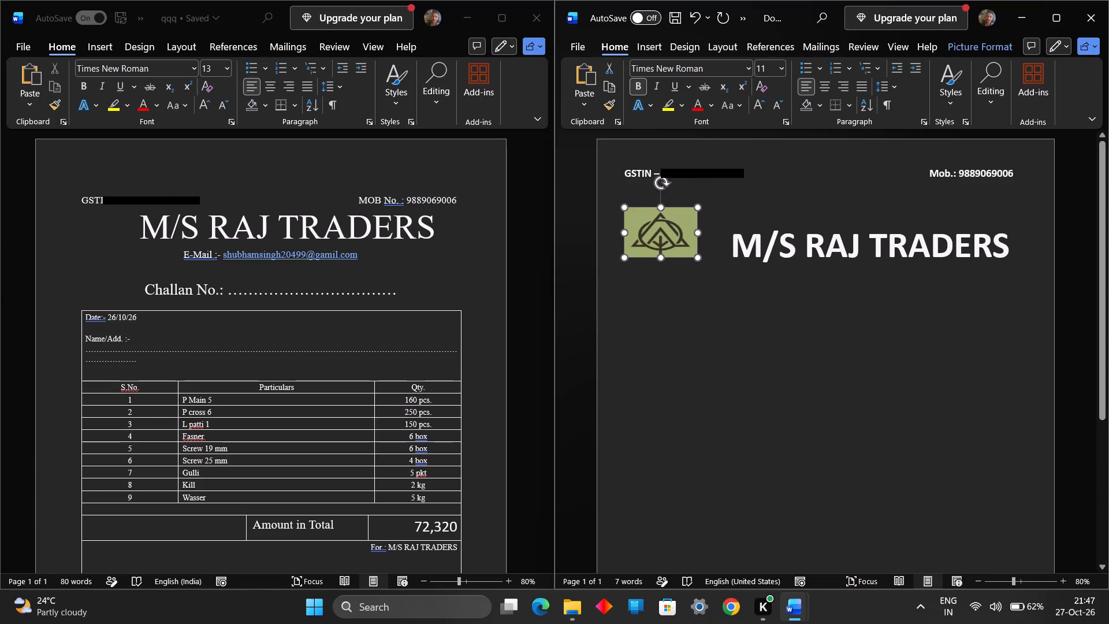
Delete two more spaces before "M/S" to bring the firm name closer to the enlarged logo.
left_click(722, 254)
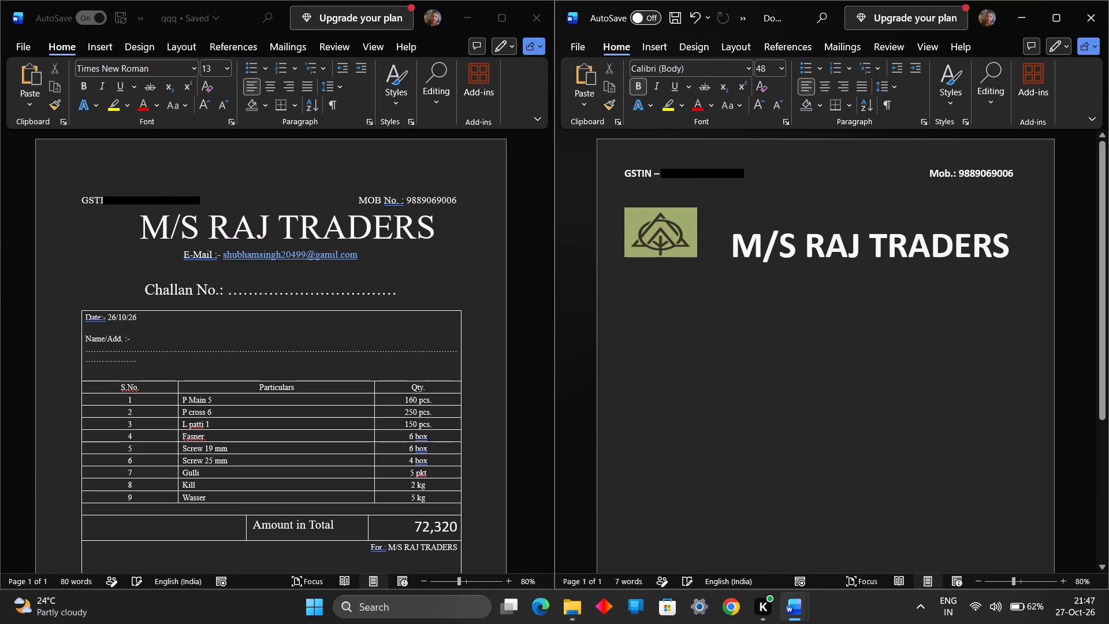
left_click(730, 251)
key("BackSpace")
key("BackSpace")
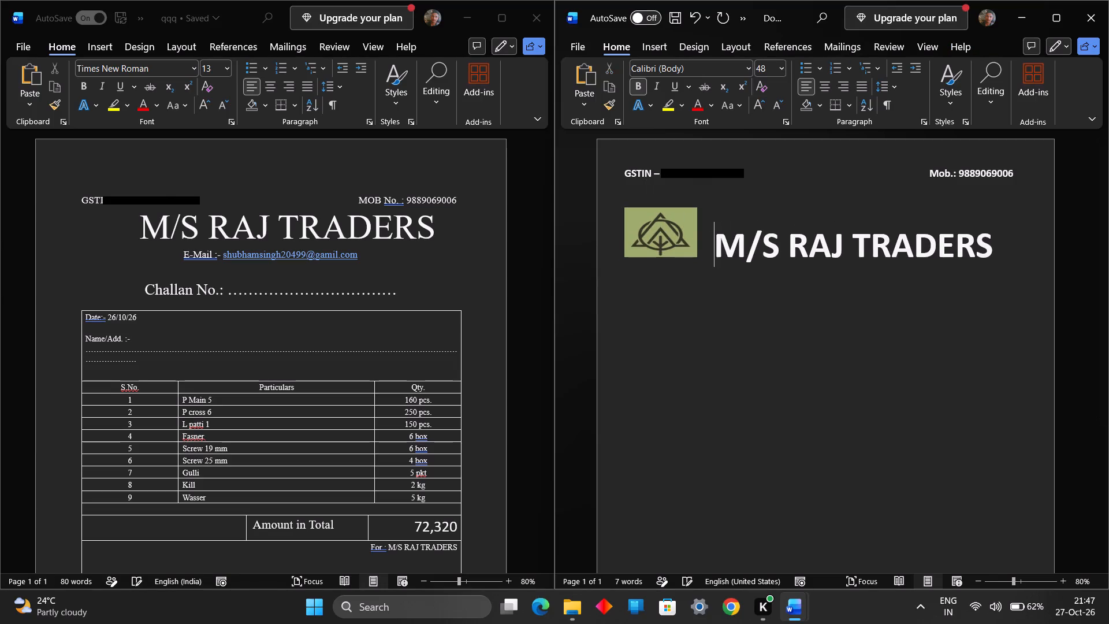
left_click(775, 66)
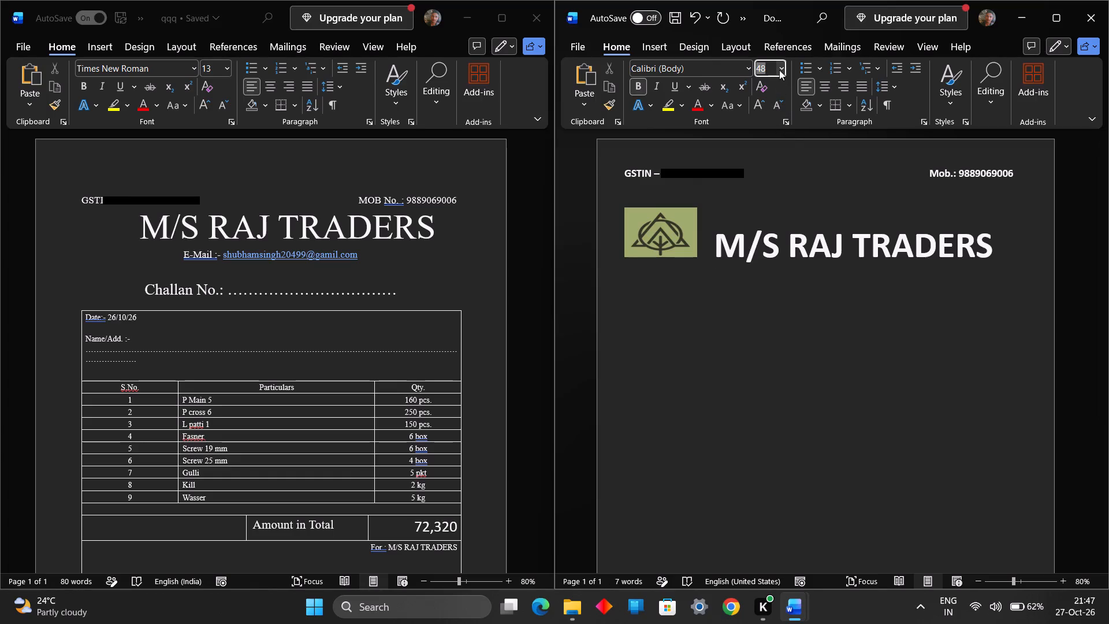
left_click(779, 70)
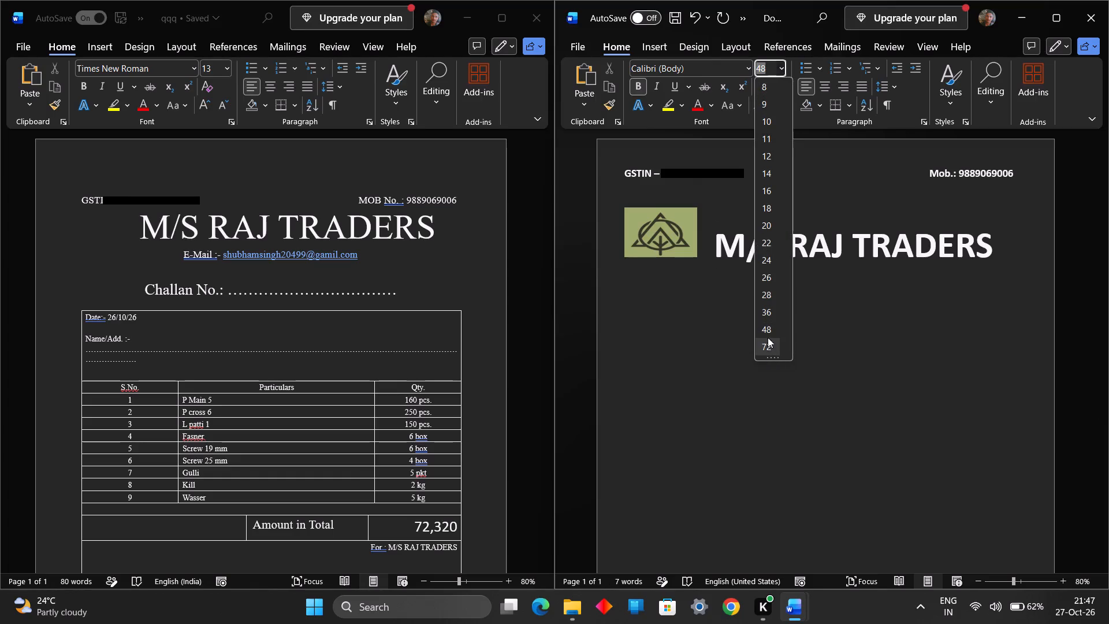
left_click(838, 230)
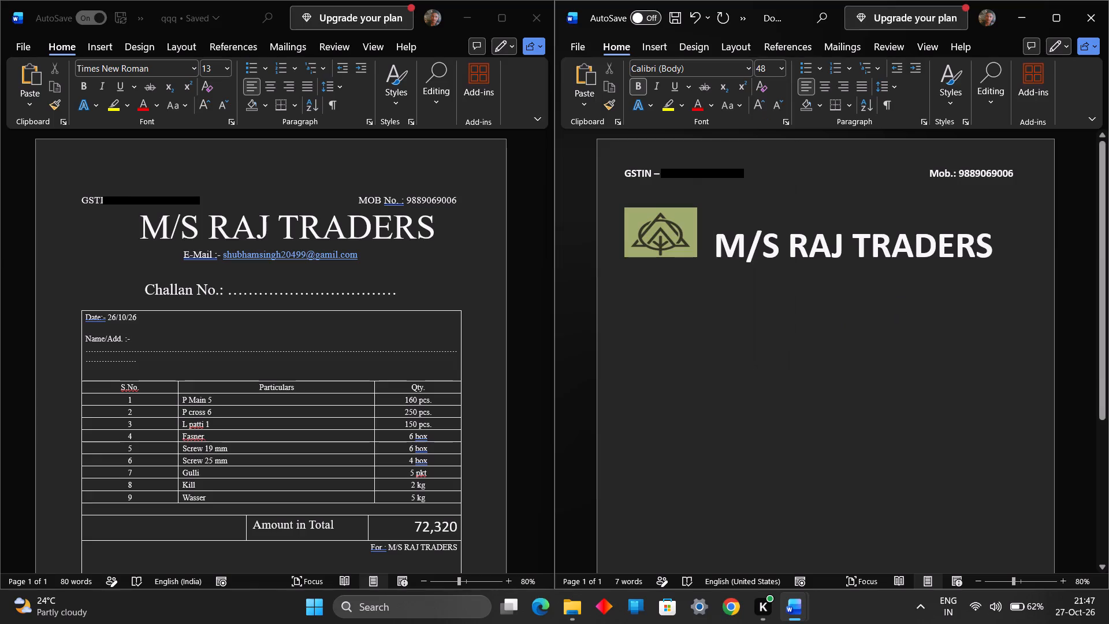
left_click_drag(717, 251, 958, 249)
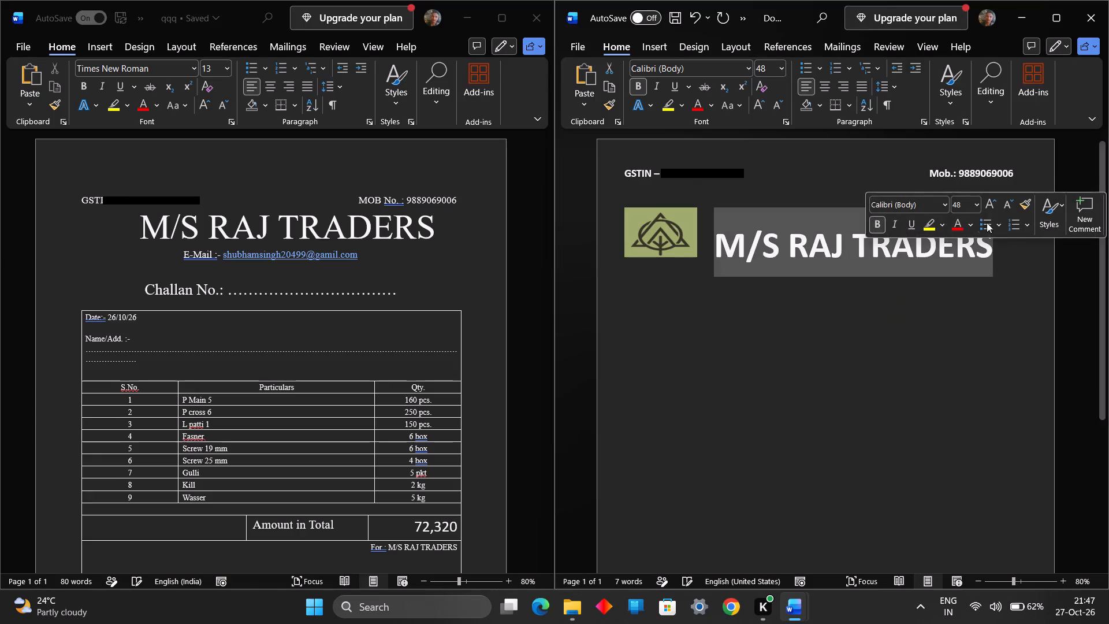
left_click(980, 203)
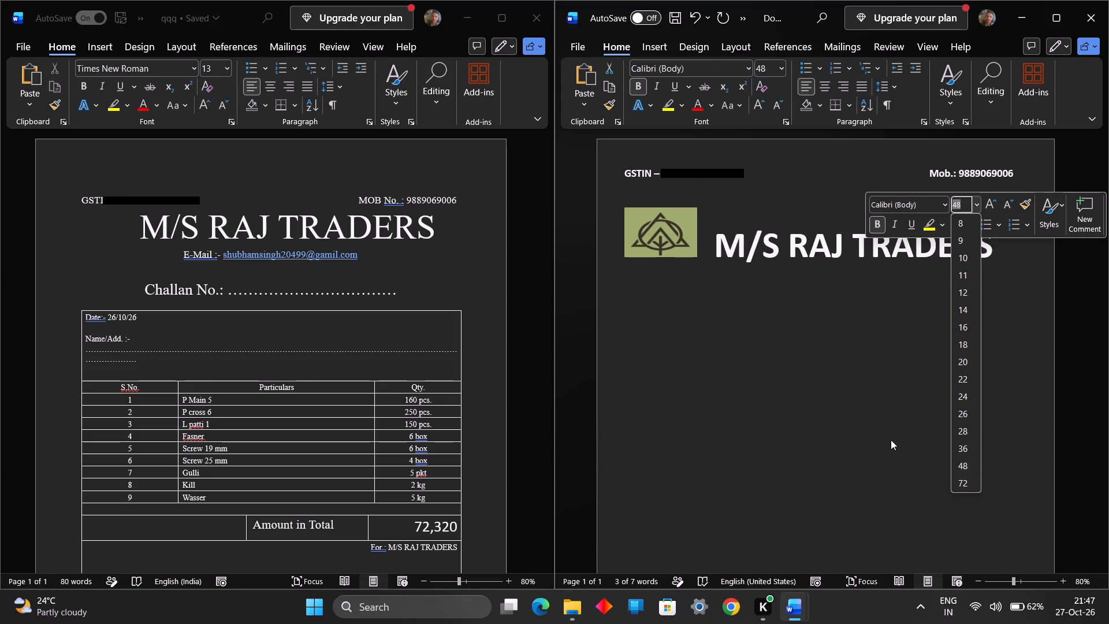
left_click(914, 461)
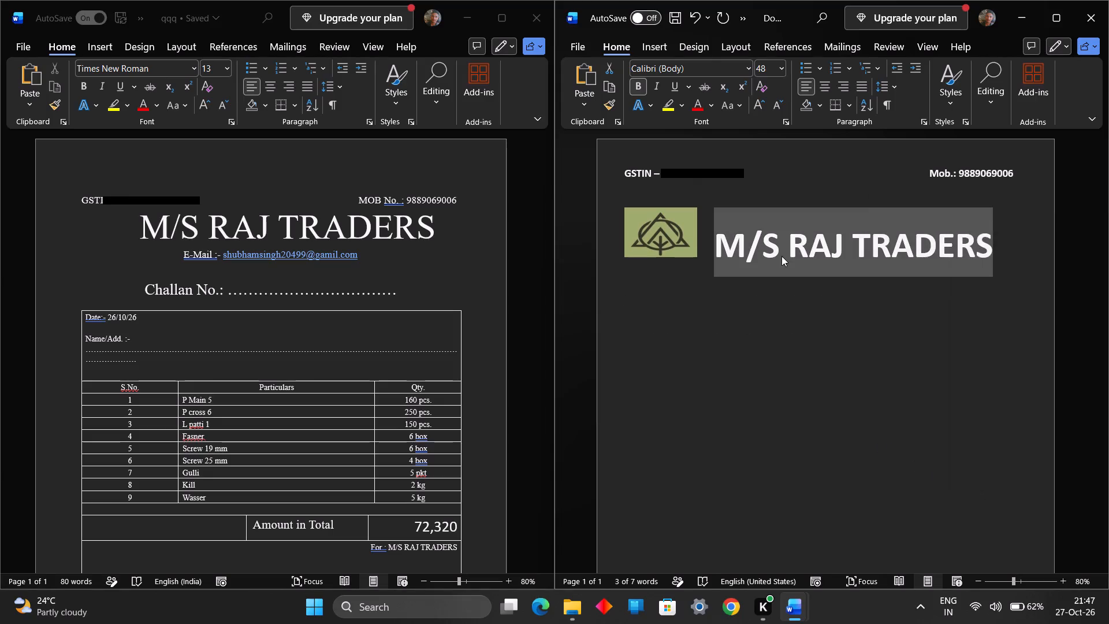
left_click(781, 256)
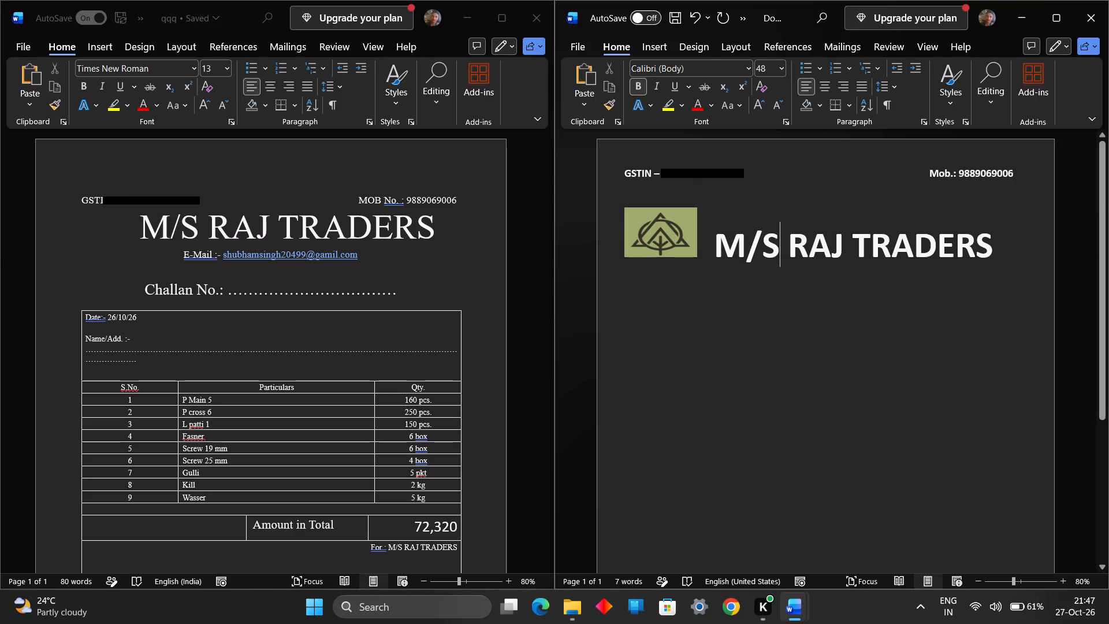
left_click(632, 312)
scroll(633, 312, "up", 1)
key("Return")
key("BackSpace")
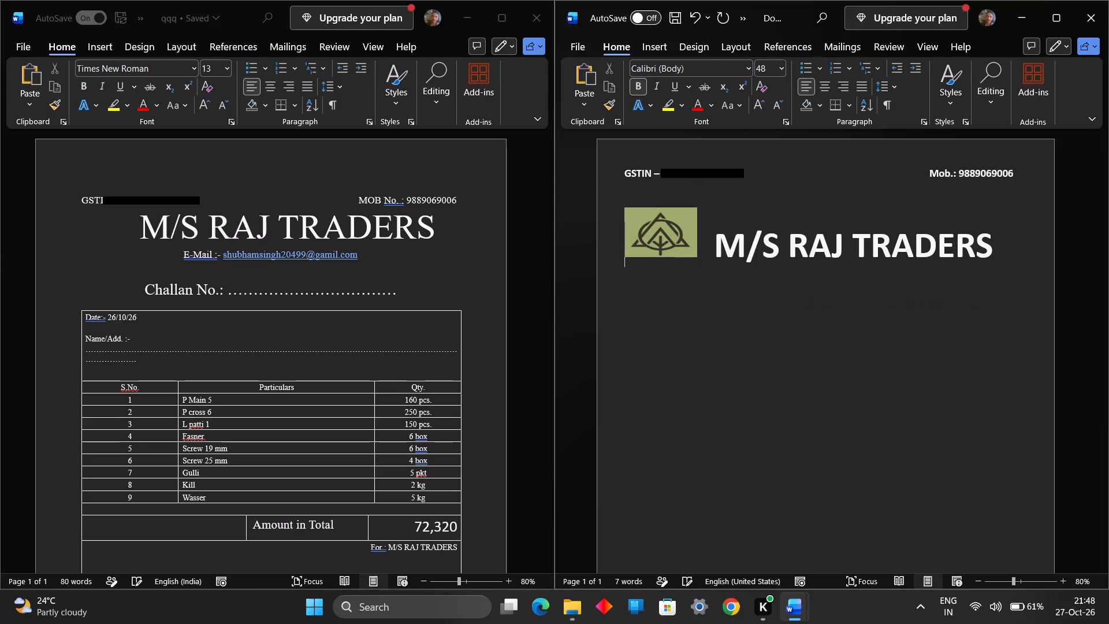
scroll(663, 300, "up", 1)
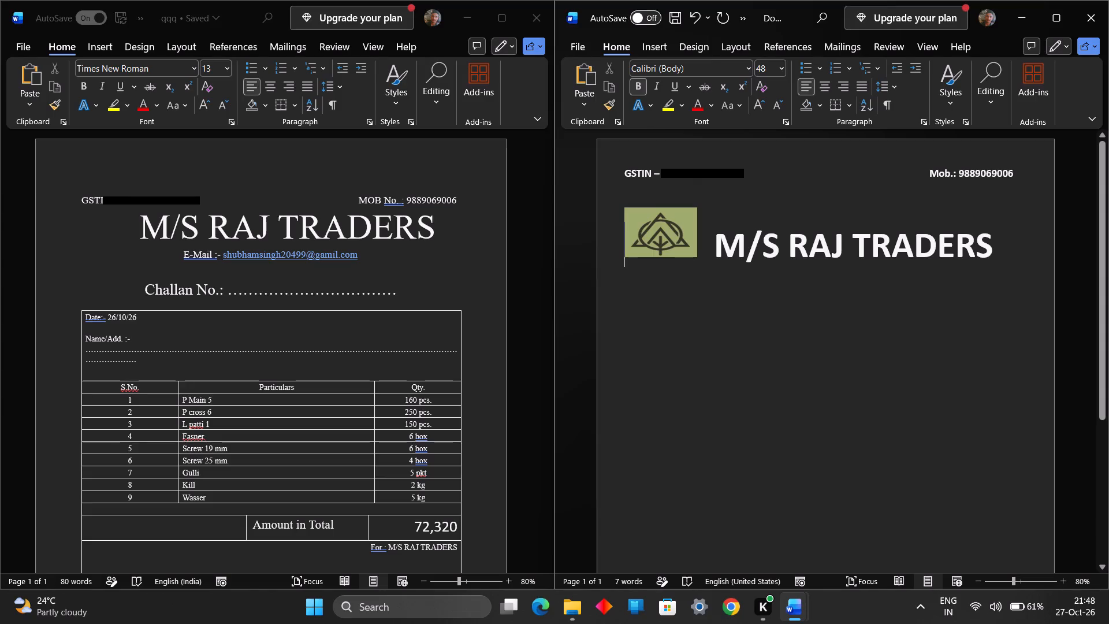
Start an empty, unbulleted line below the firm name and set its font size to 14.
left_click(1014, 261)
key("Return")
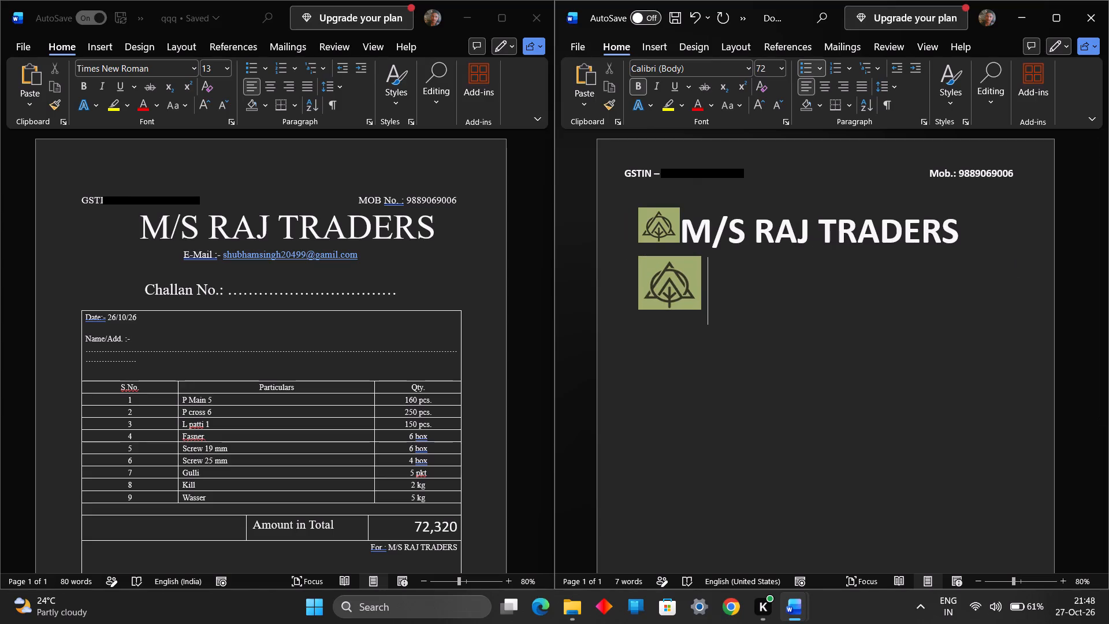
key("Return")
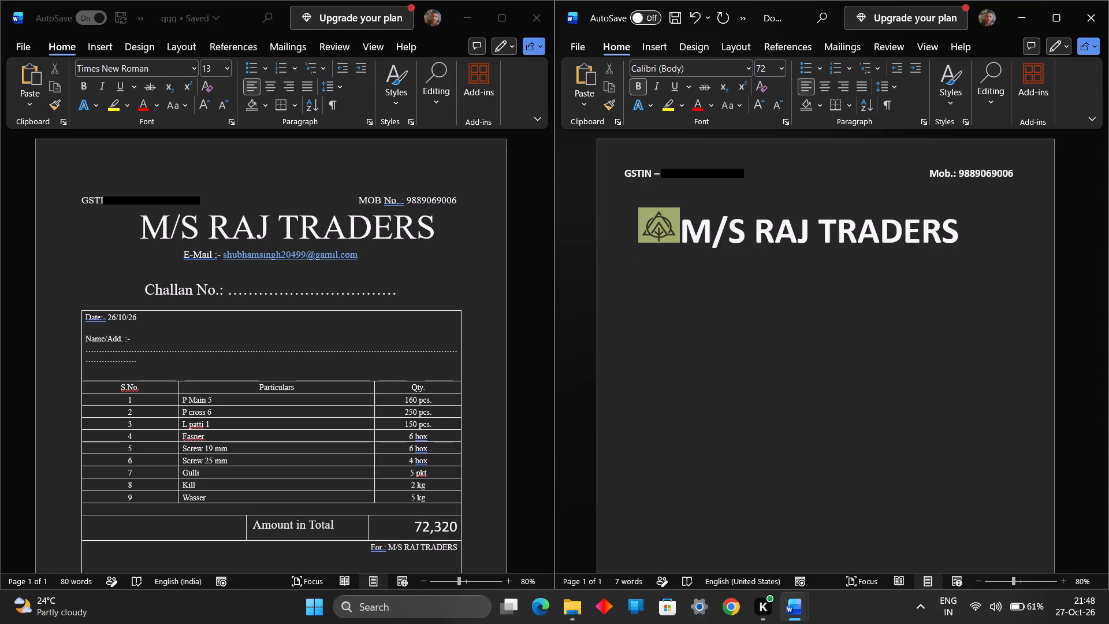
left_click(777, 68)
left_click(754, 170)
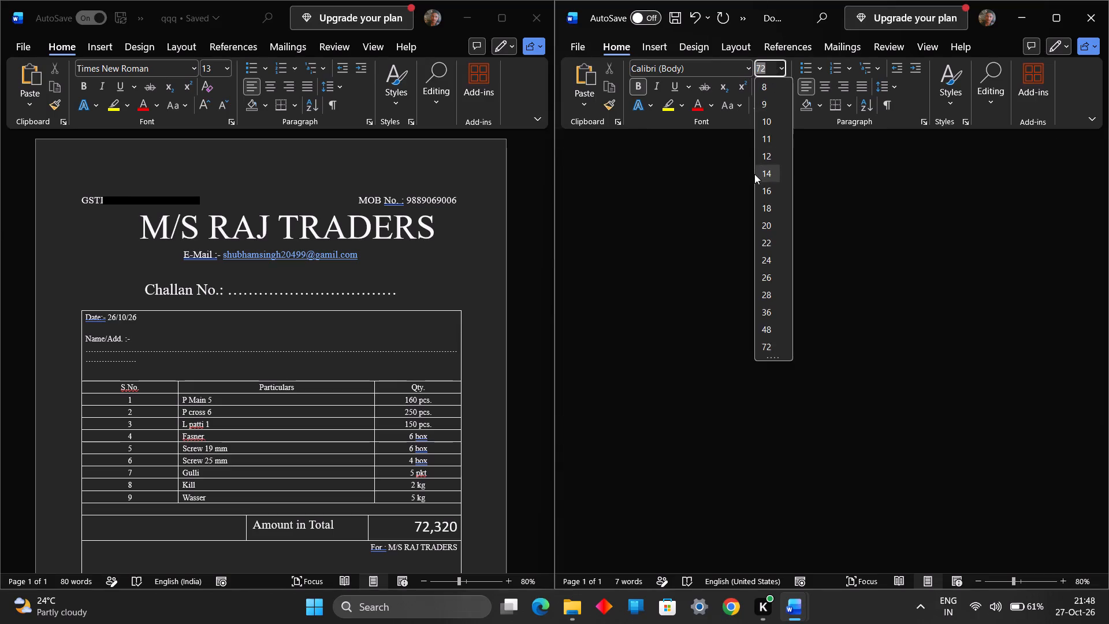
left_click(762, 169)
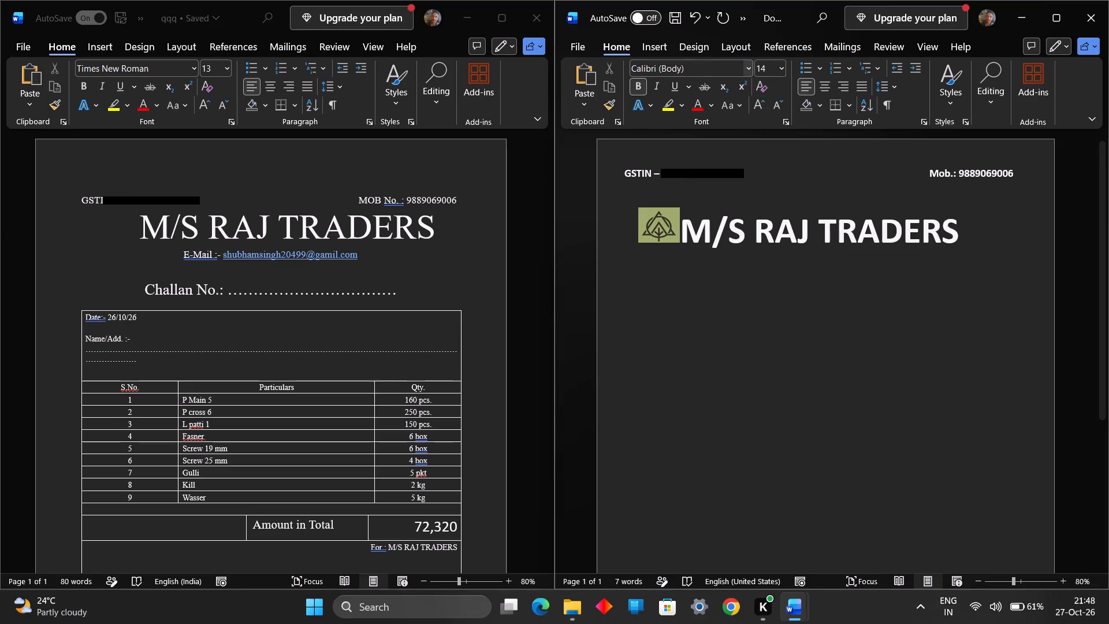
Insert a built-in Simple Text Box below the firm name.
left_click(661, 50)
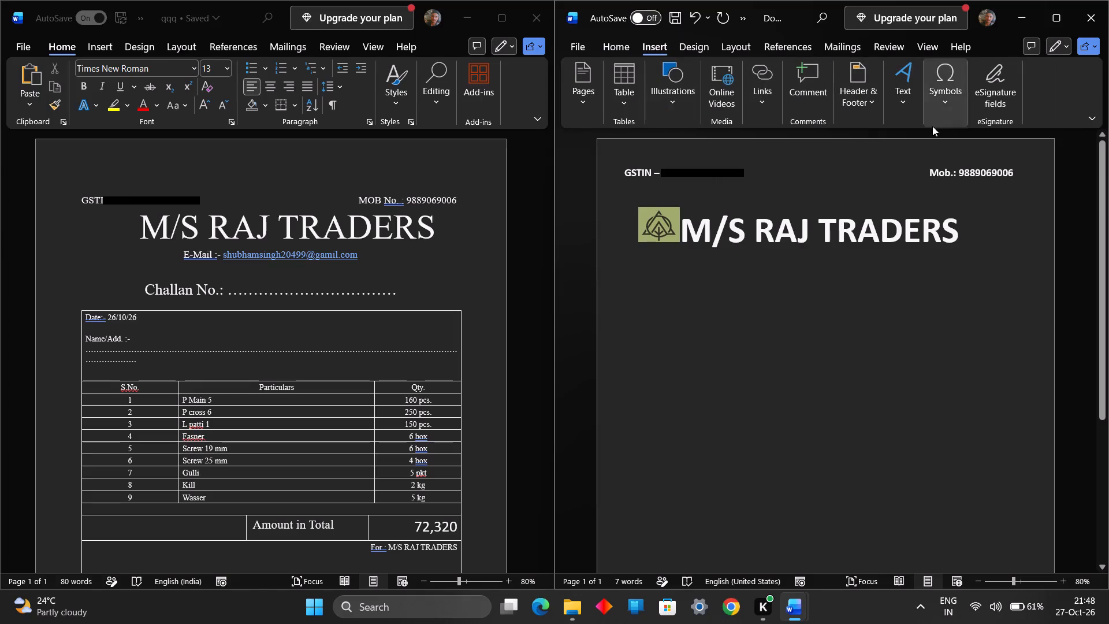
left_click(906, 104)
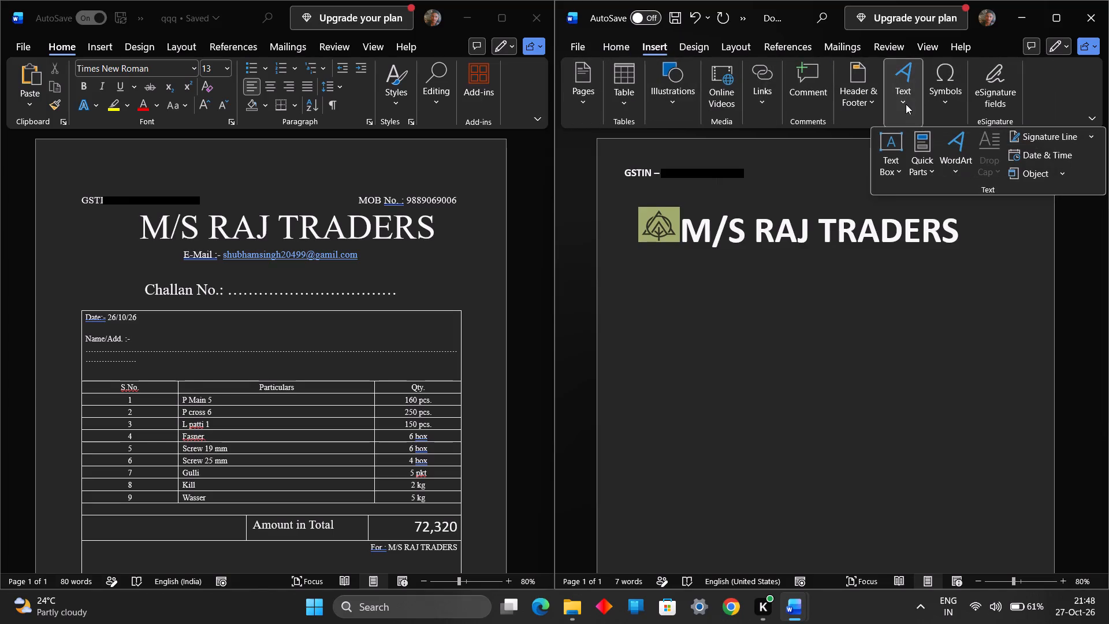
left_click(892, 145)
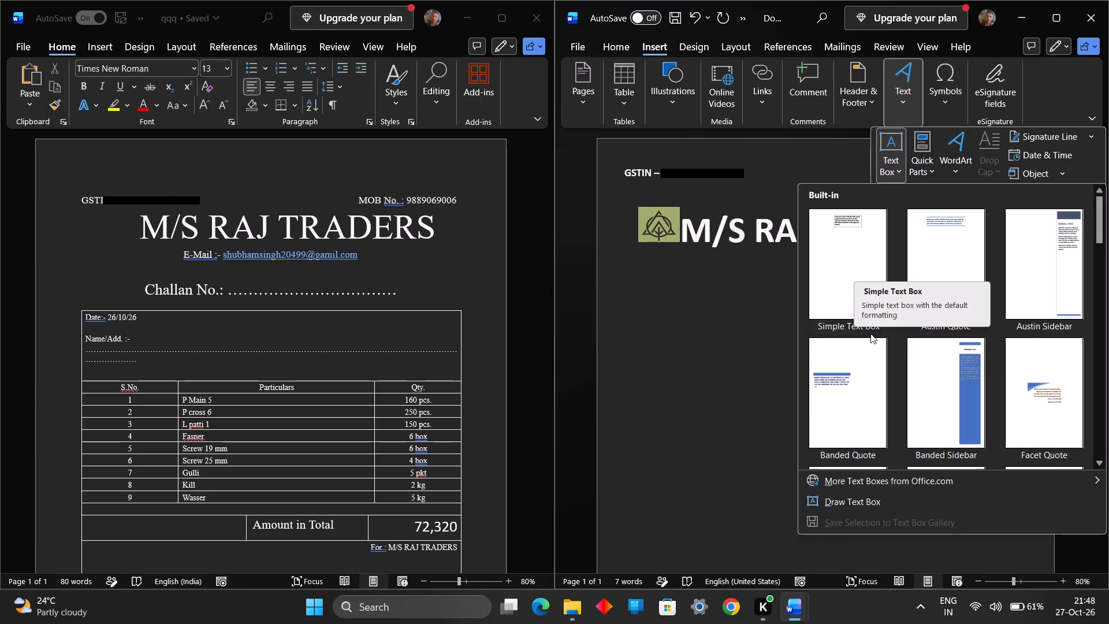
left_click(859, 280)
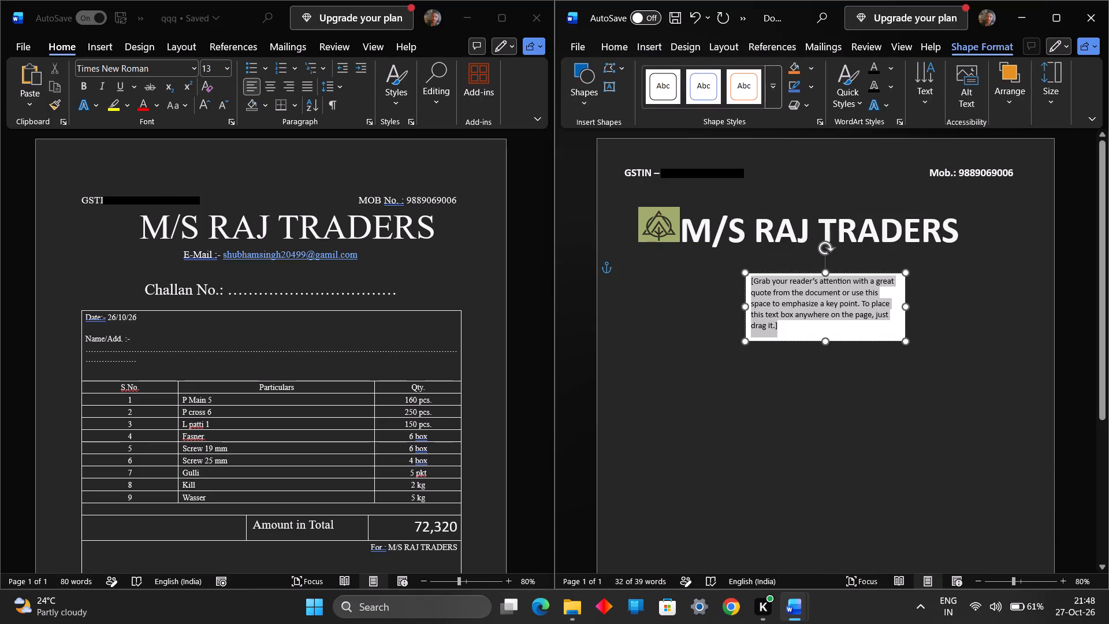
Widen the text box to nearly the full page text width and reduce its height to a single line.
left_click_drag(743, 308, 632, 291)
left_click_drag(906, 296, 1018, 295)
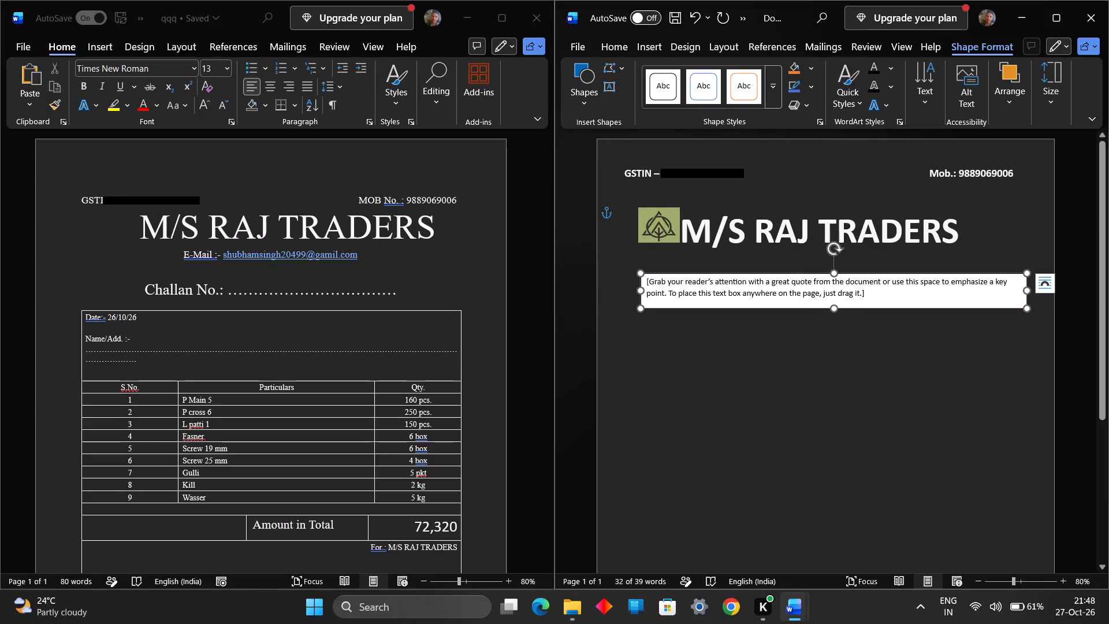
left_click_drag(833, 309, 833, 307)
left_click_drag(833, 307, 838, 288)
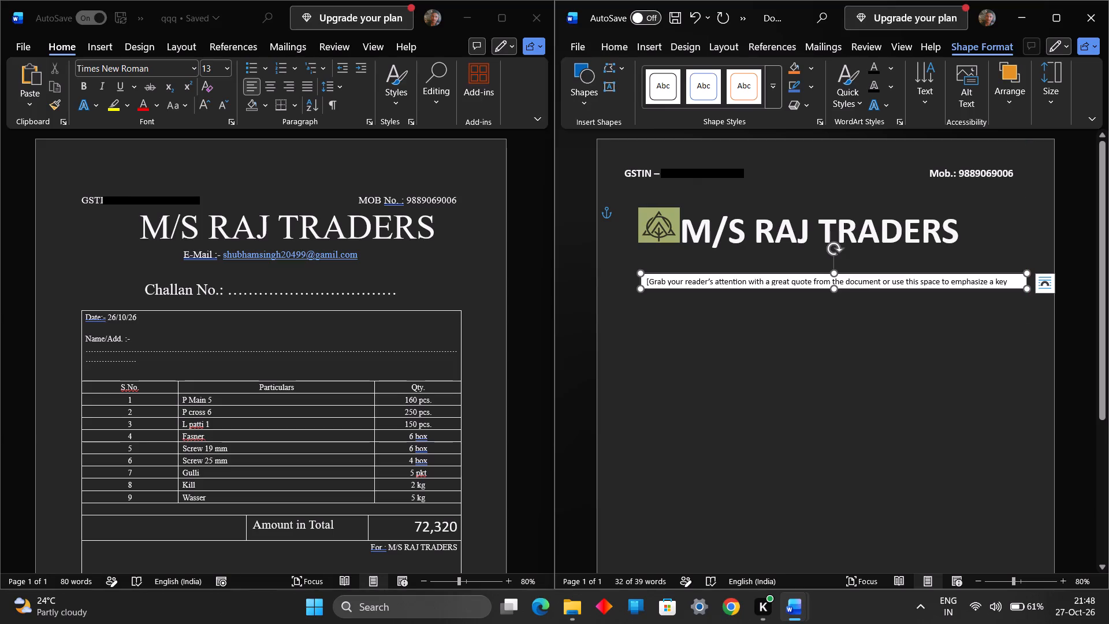
Replace the text box's placeholder with the apartment name from the firm's address in capitals, followed by a comma.
left_click(1008, 280)
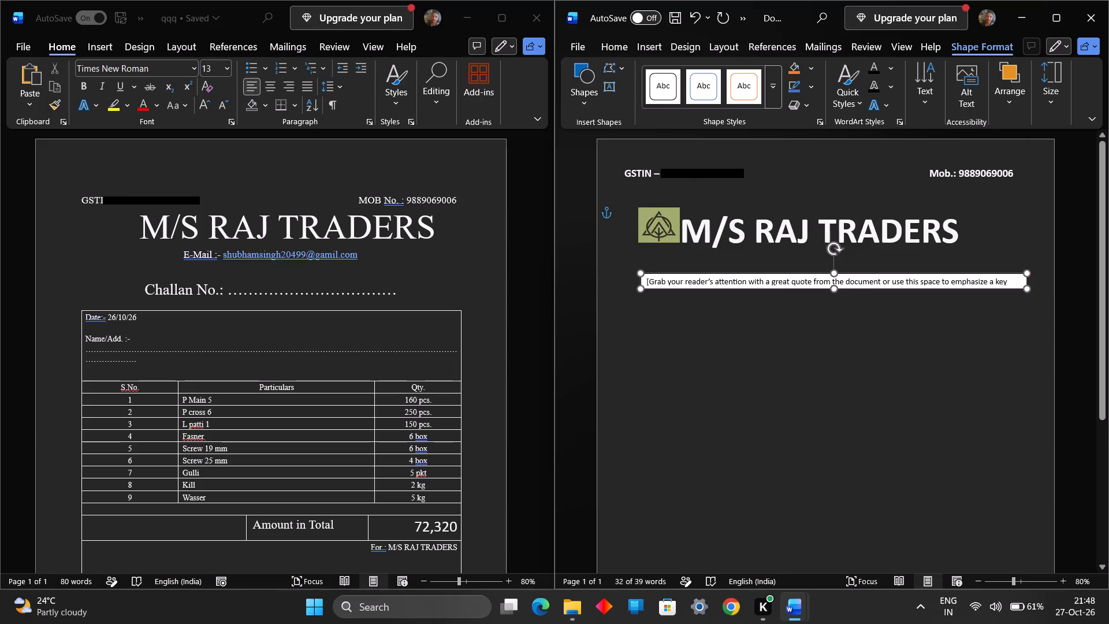
key("BackSpace")
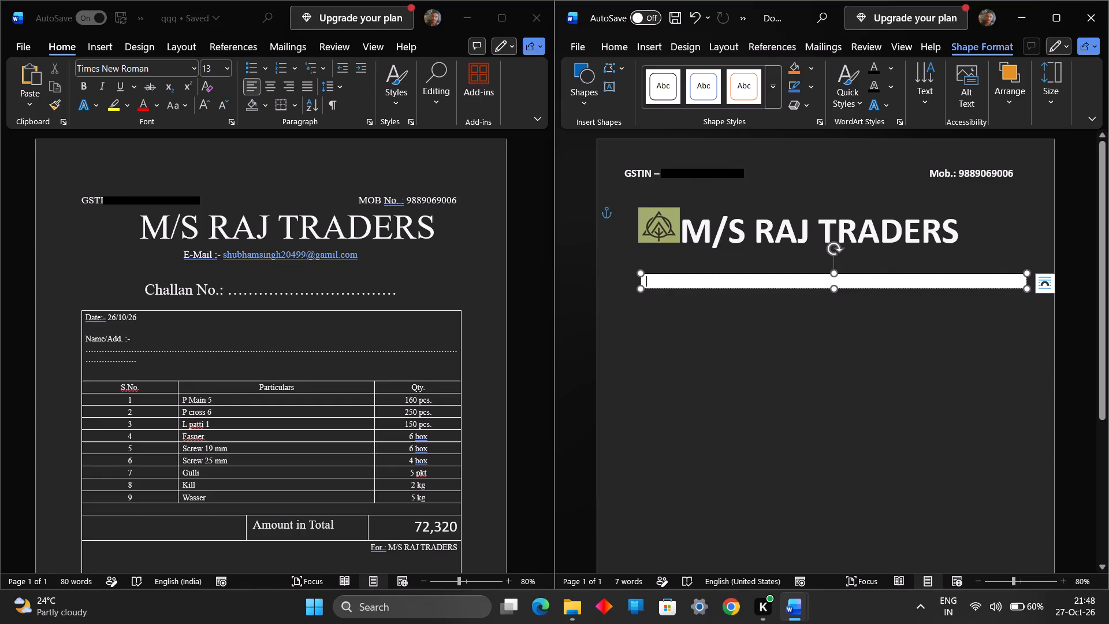
key("shift+s")
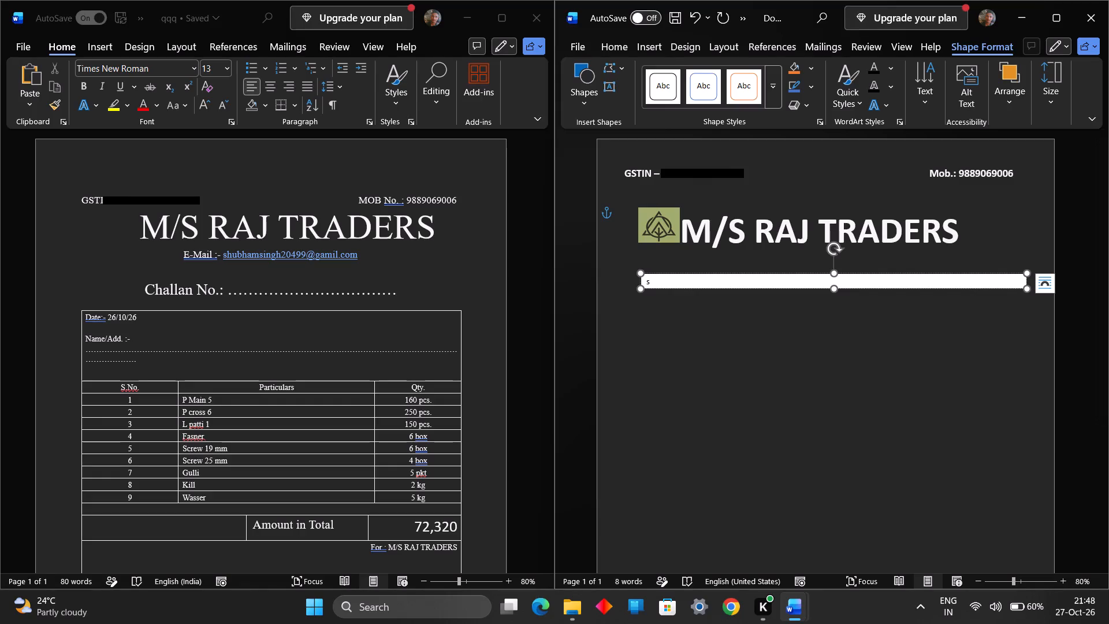
key("BackSpace")
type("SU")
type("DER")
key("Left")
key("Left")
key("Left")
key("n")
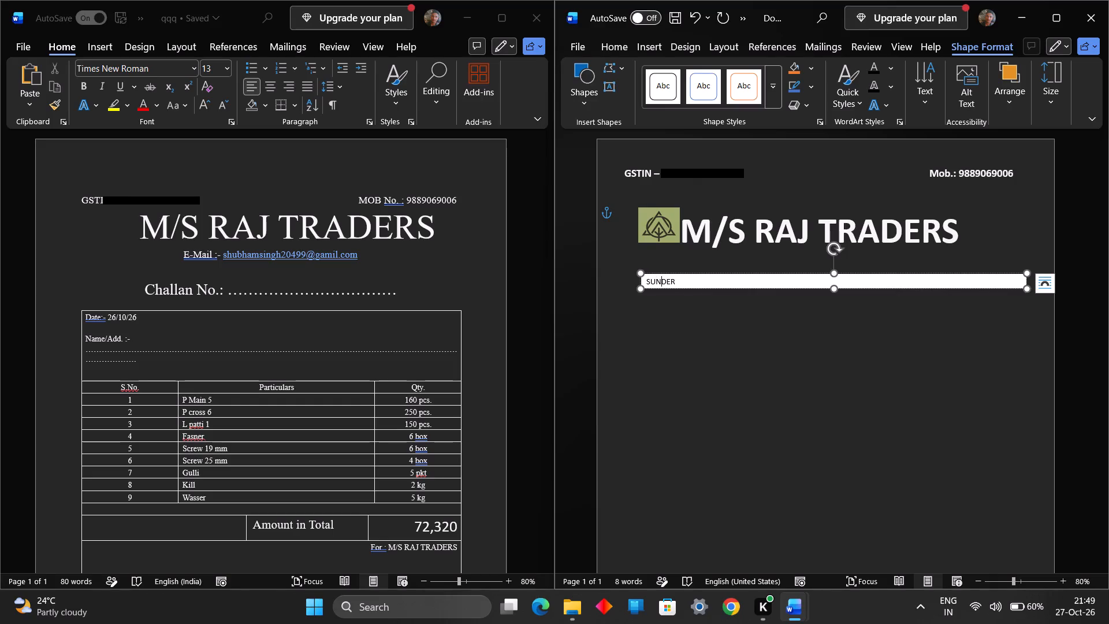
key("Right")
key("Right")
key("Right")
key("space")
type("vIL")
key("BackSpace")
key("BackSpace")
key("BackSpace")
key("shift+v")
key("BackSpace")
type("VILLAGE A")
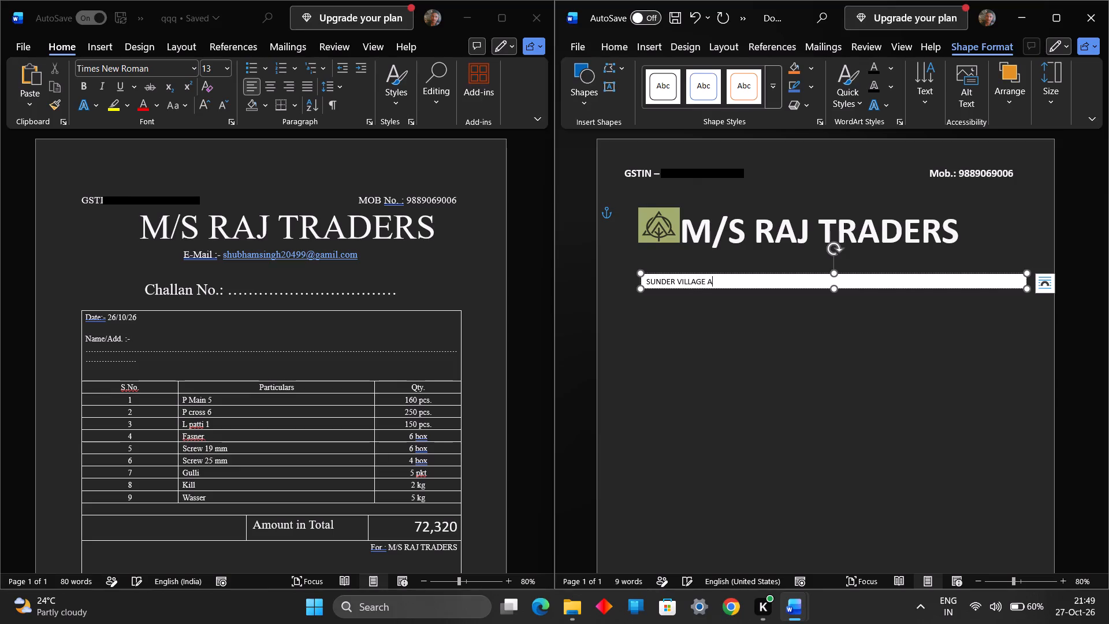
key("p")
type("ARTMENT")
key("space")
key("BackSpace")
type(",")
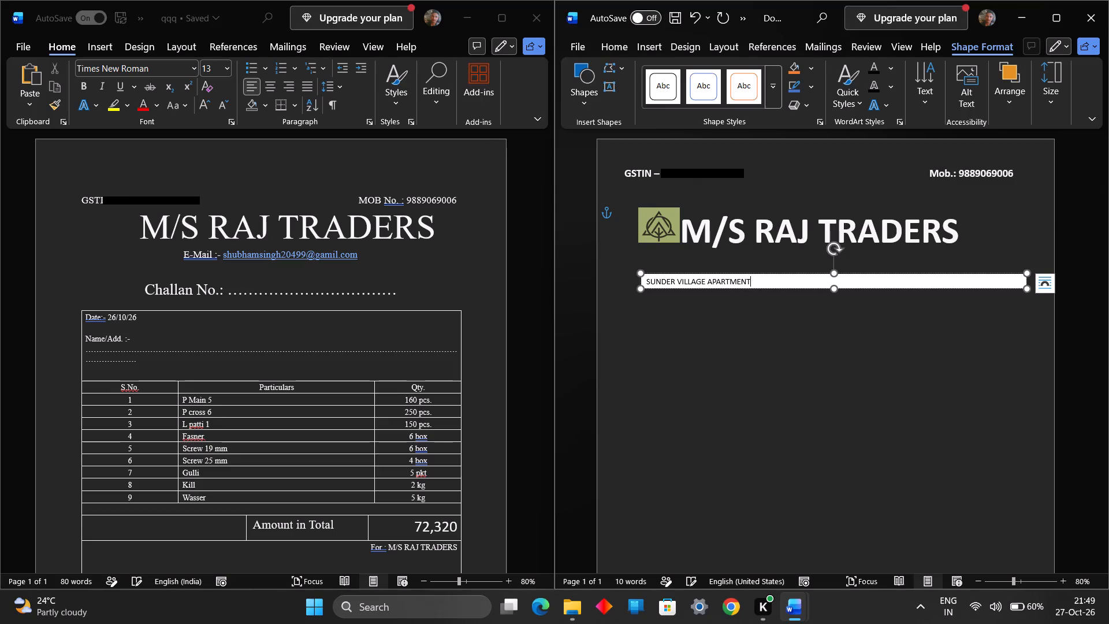
Append the locality and city to the address in the text box, in capitals and separated by a comma.
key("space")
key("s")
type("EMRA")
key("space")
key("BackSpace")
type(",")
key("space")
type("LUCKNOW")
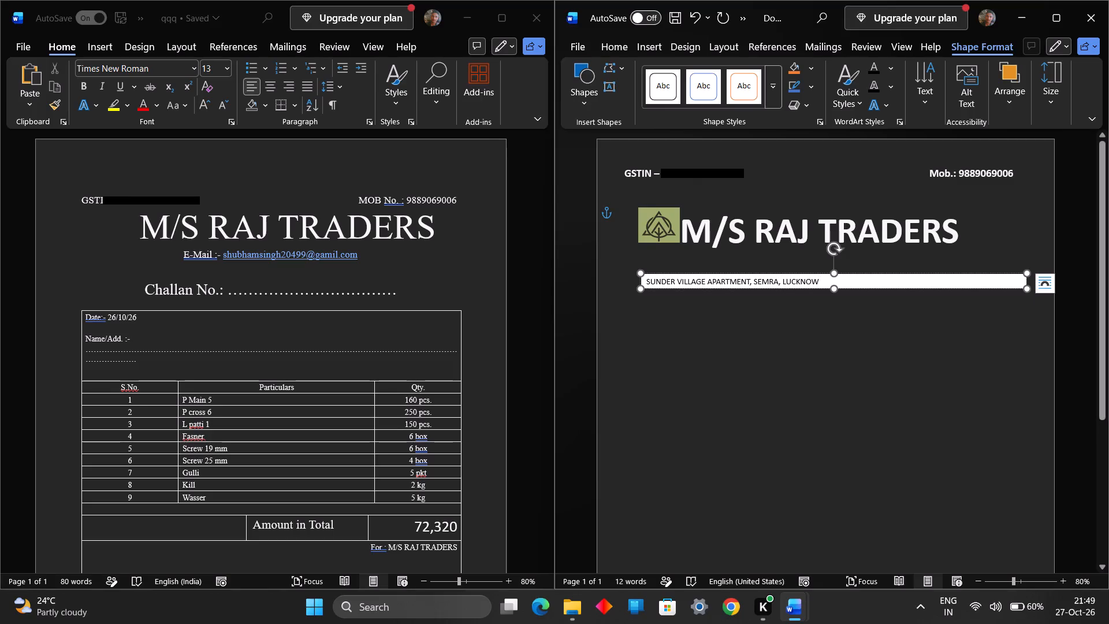
Fill the address text box with Green, Accent 6, Lighter 40%.
left_click(827, 280)
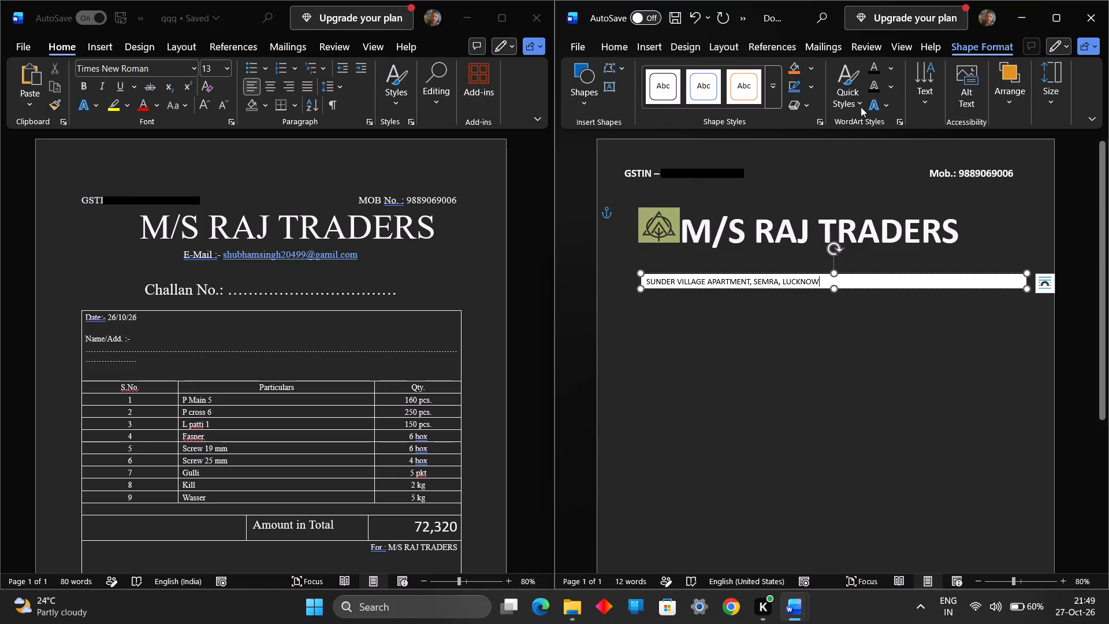
left_click(807, 70)
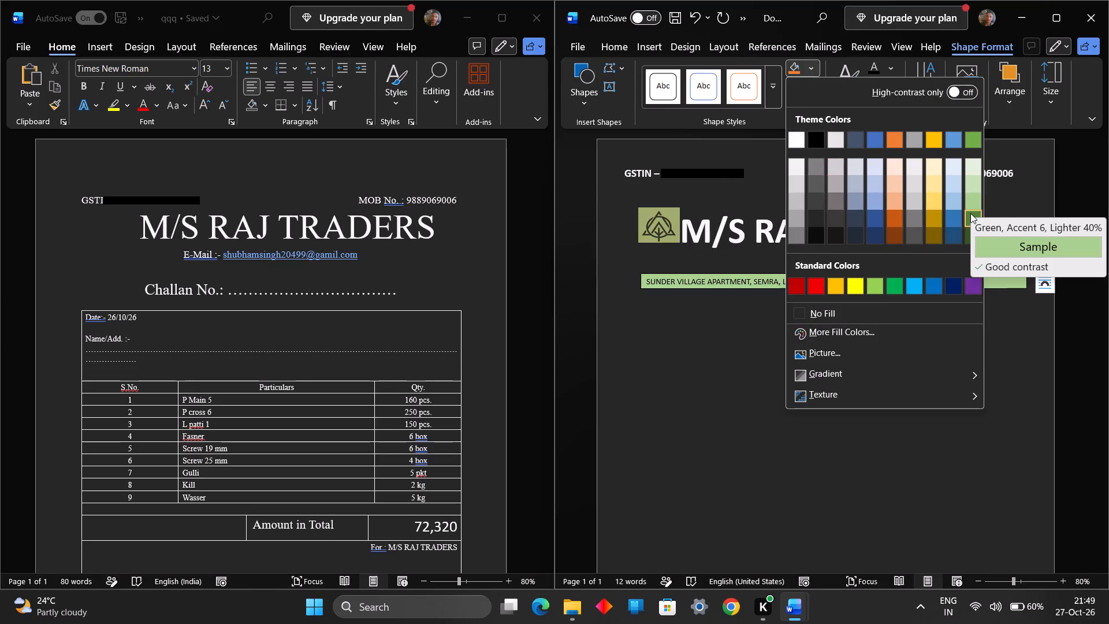
left_click(970, 199)
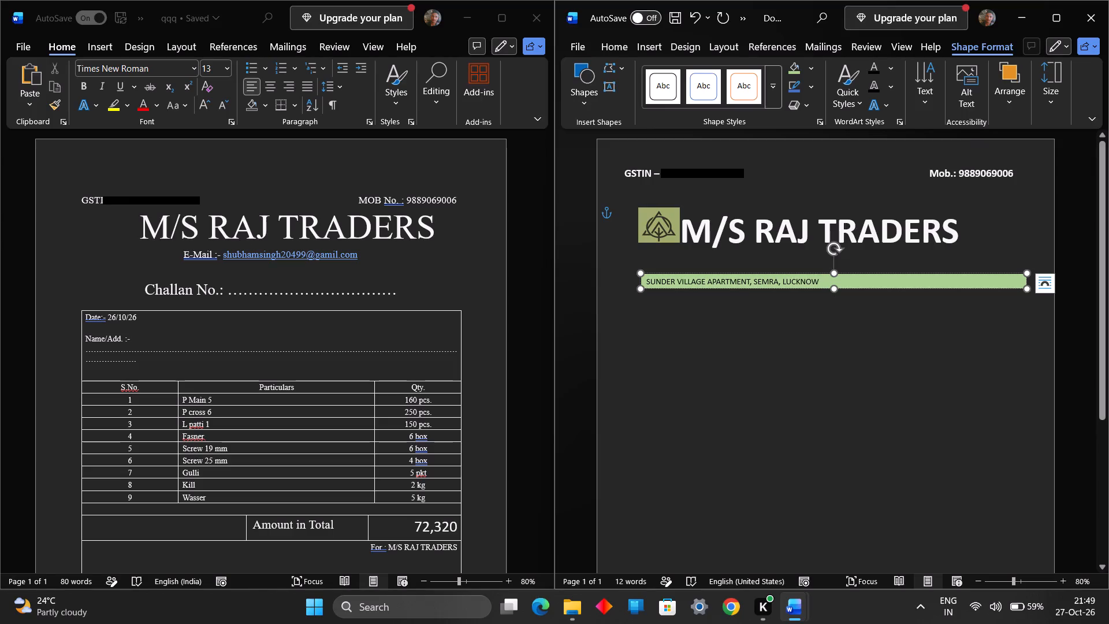
Centre the address text within the green text box.
left_click_drag(647, 281, 807, 284)
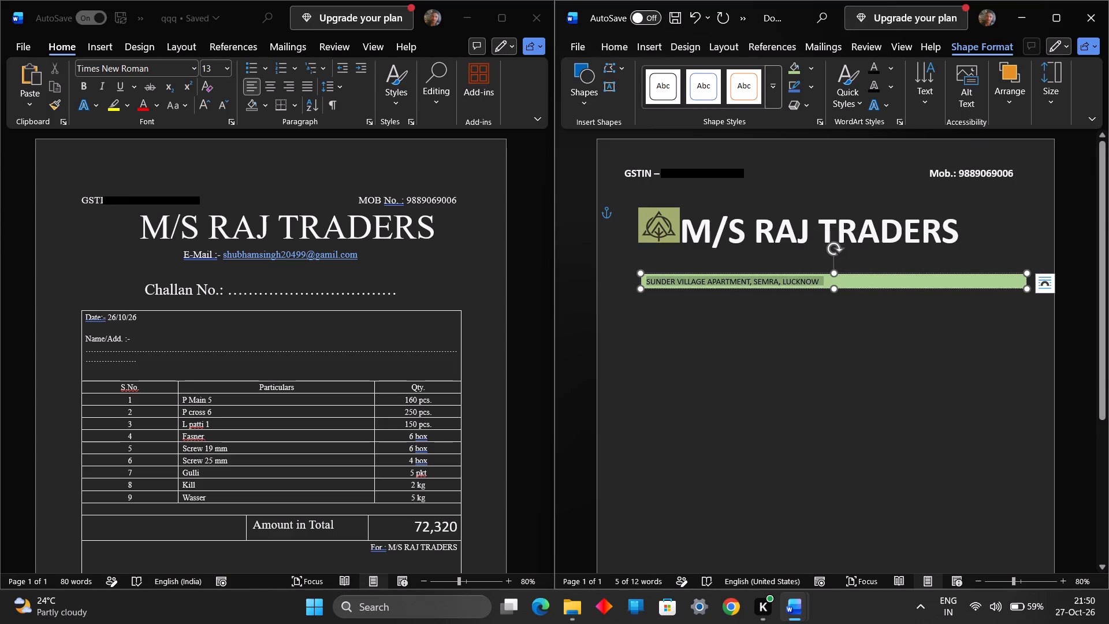
key("ctrl+e")
Start a new empty line below the address text box.
left_click(813, 325)
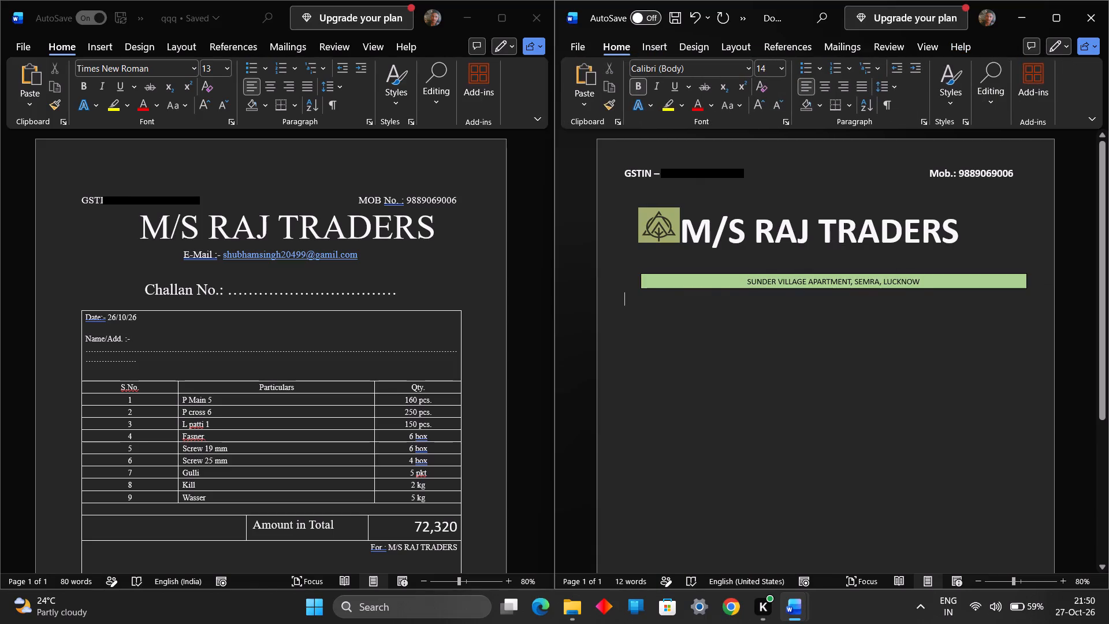
key("Return")
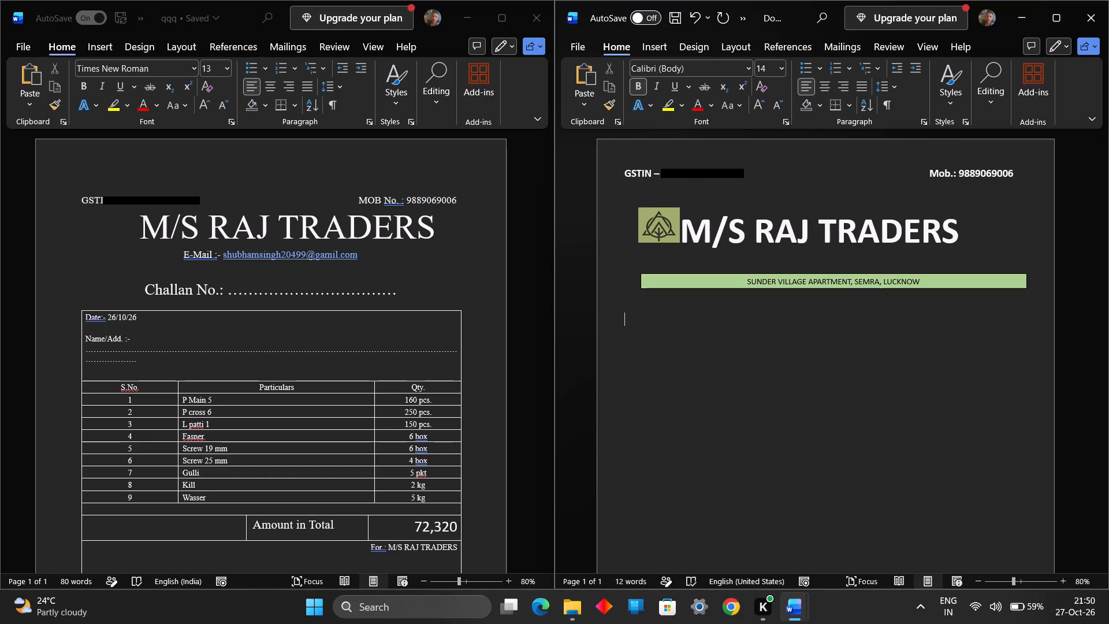
Insert five spaces between the logo and "M/S RAJ TRADERS" to move the firm name away from the logo.
left_click(665, 228)
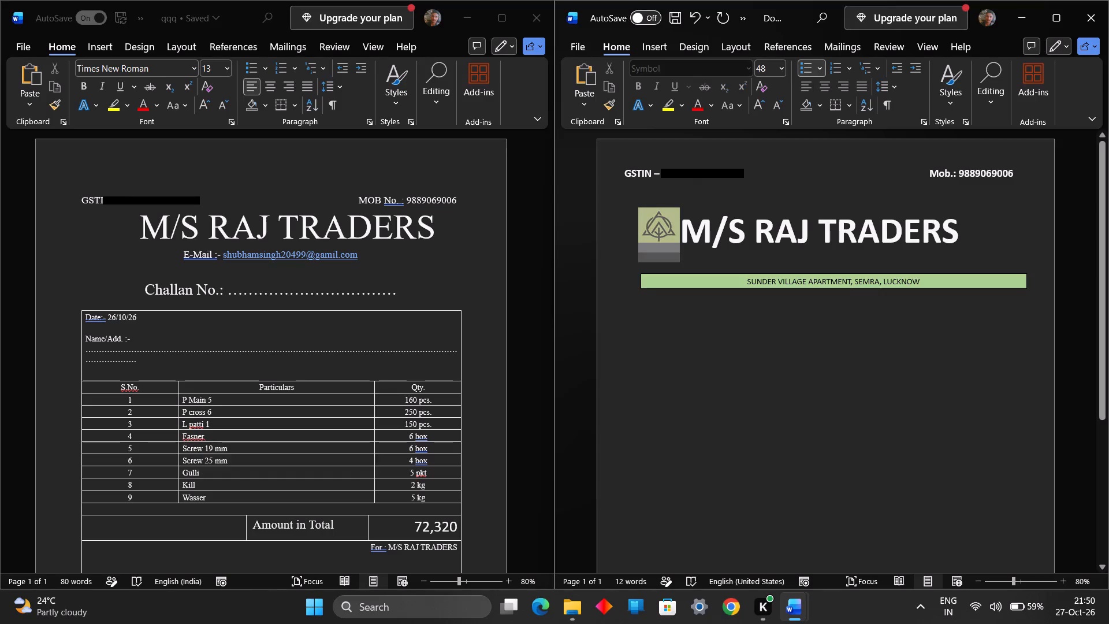
left_click(636, 233)
left_click(637, 228)
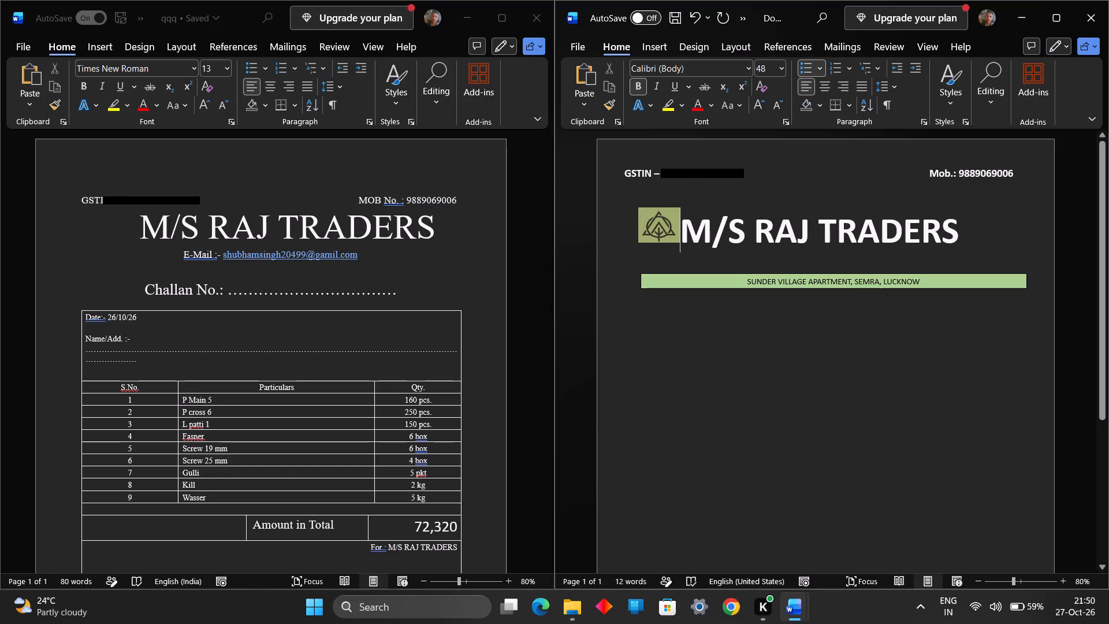
key("space")
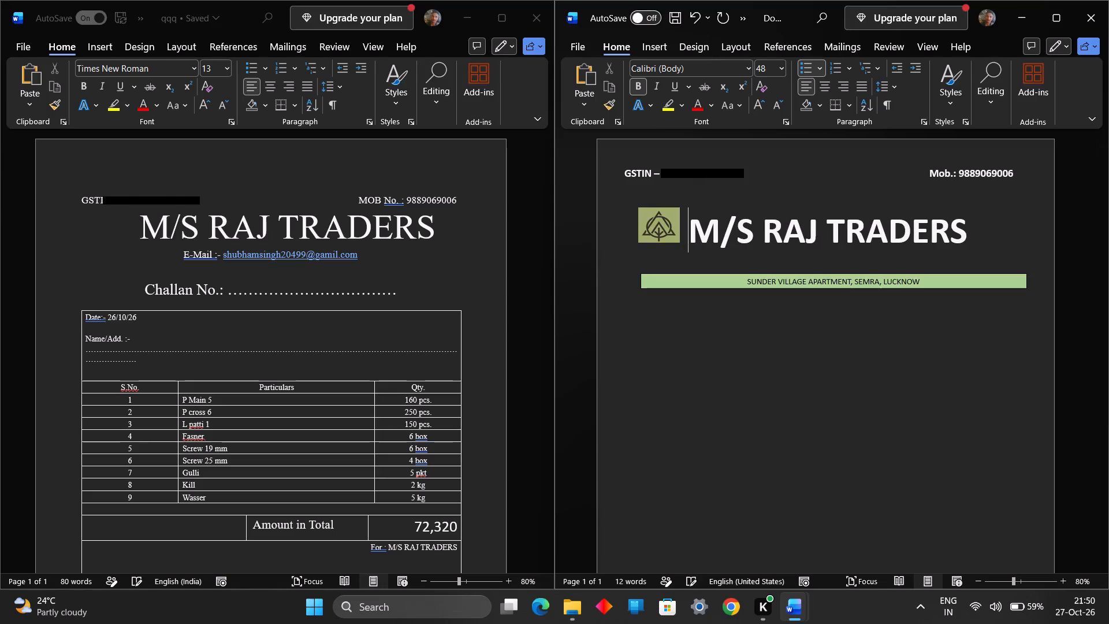
key("space")
key("space")
key("space")
key("space")
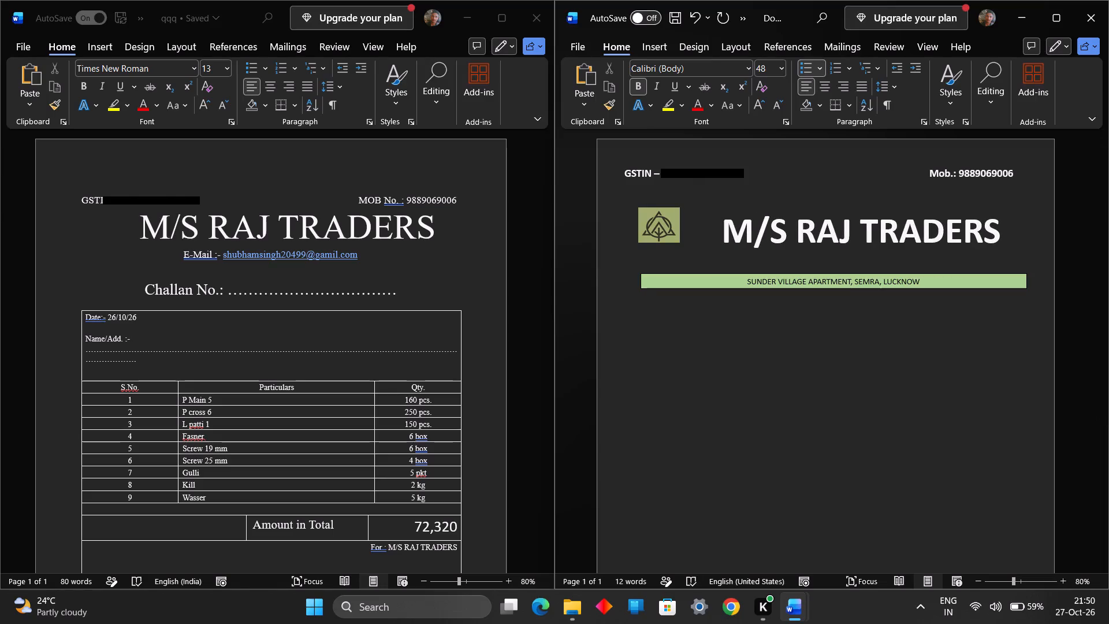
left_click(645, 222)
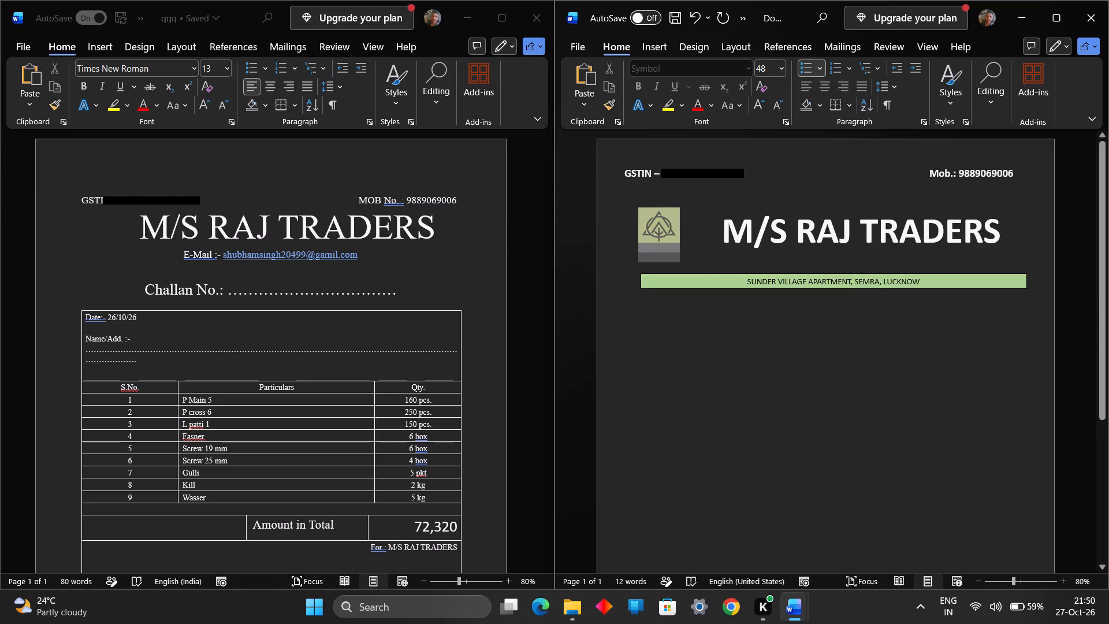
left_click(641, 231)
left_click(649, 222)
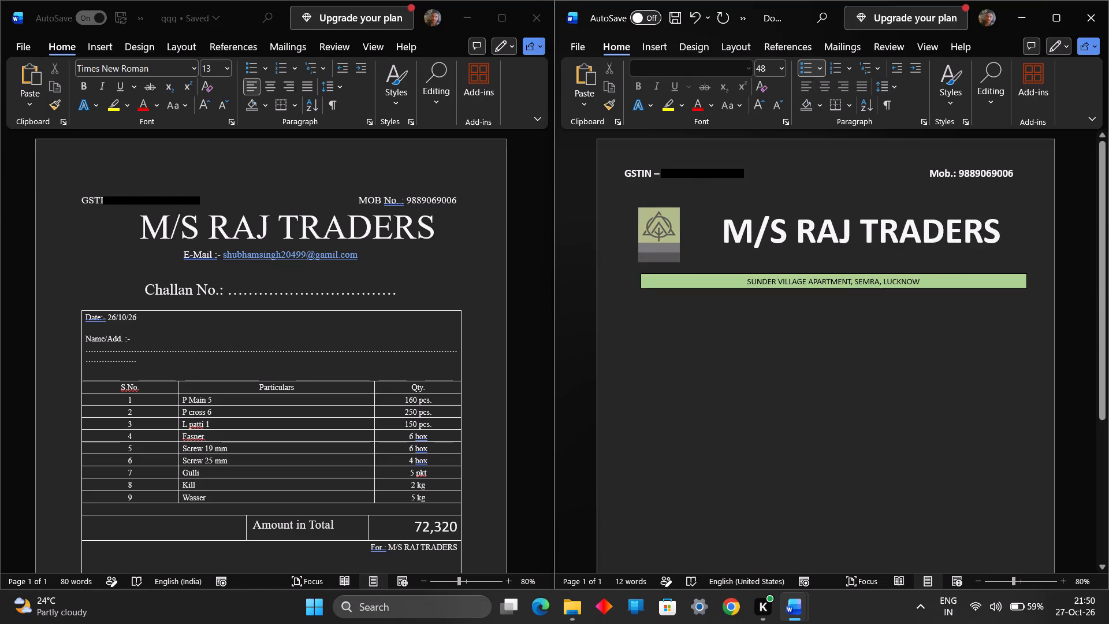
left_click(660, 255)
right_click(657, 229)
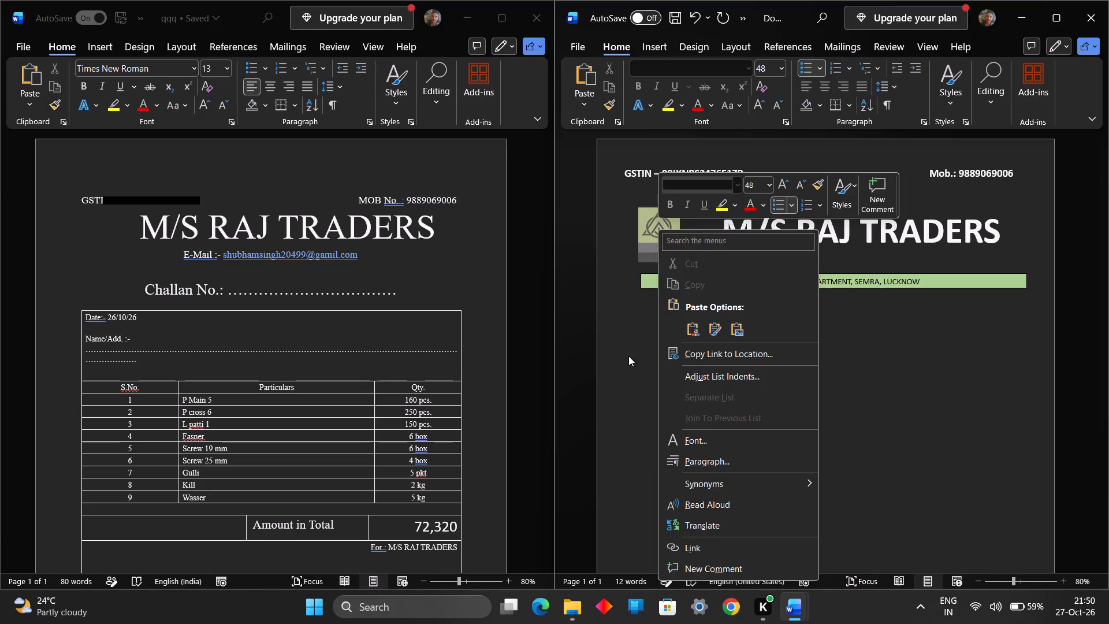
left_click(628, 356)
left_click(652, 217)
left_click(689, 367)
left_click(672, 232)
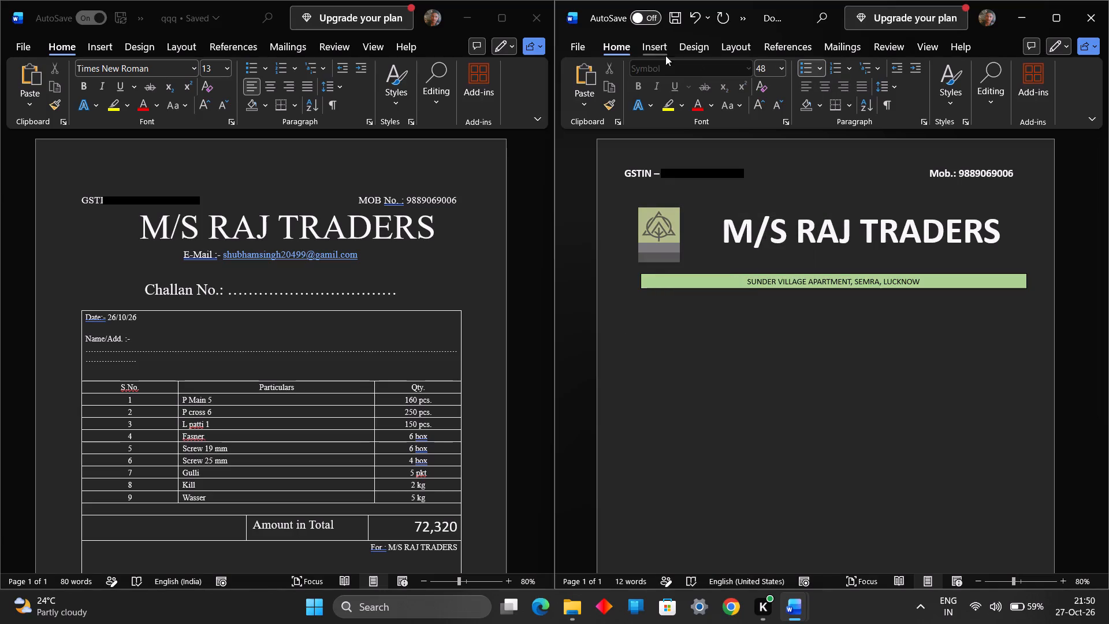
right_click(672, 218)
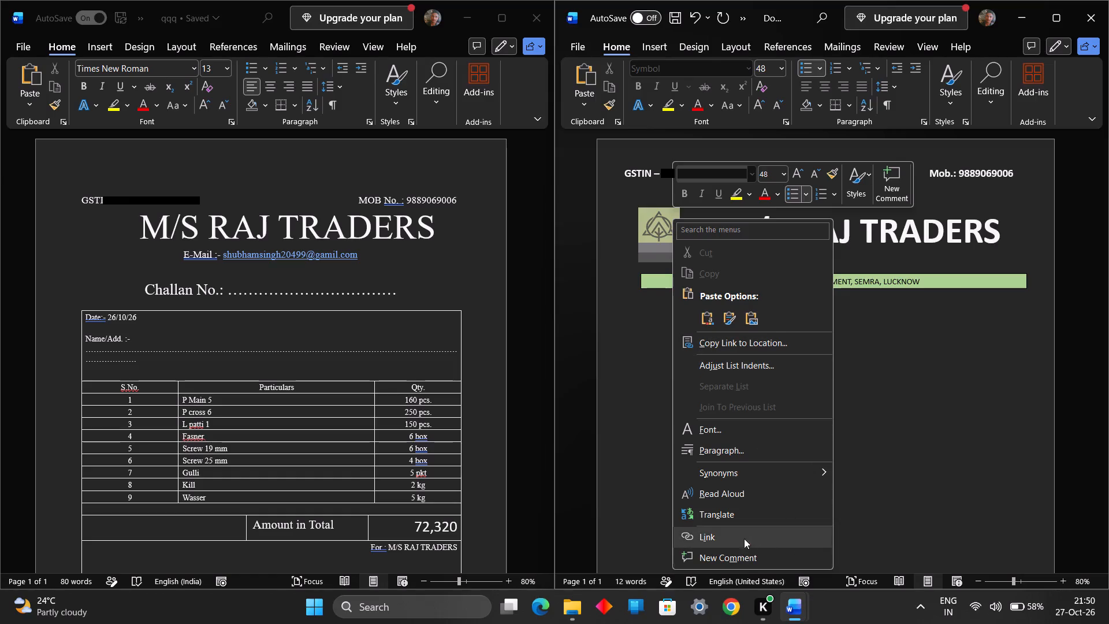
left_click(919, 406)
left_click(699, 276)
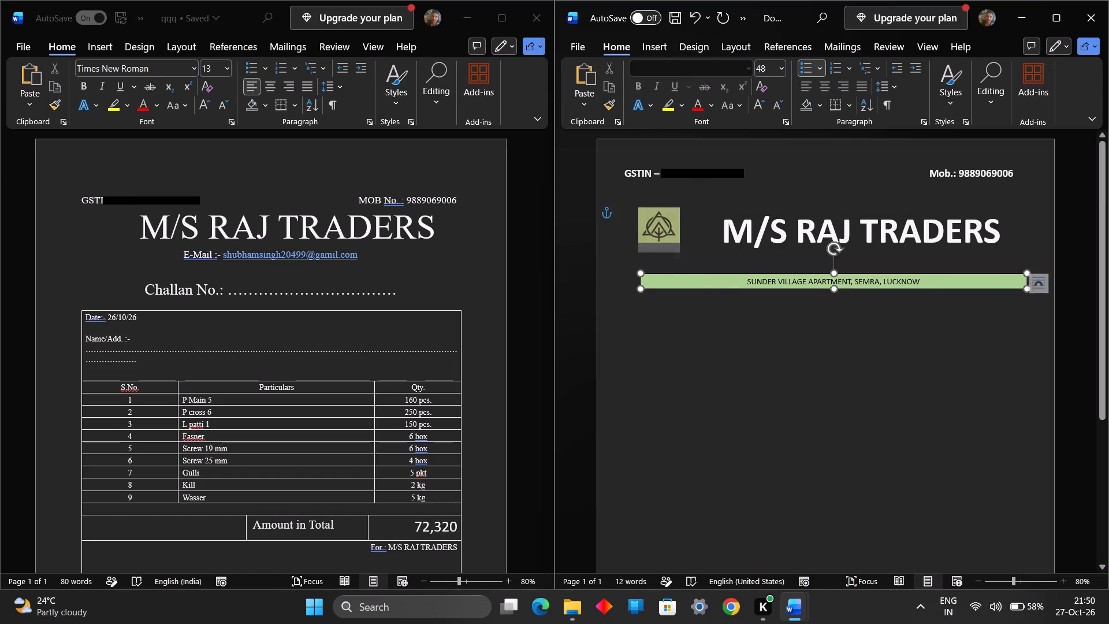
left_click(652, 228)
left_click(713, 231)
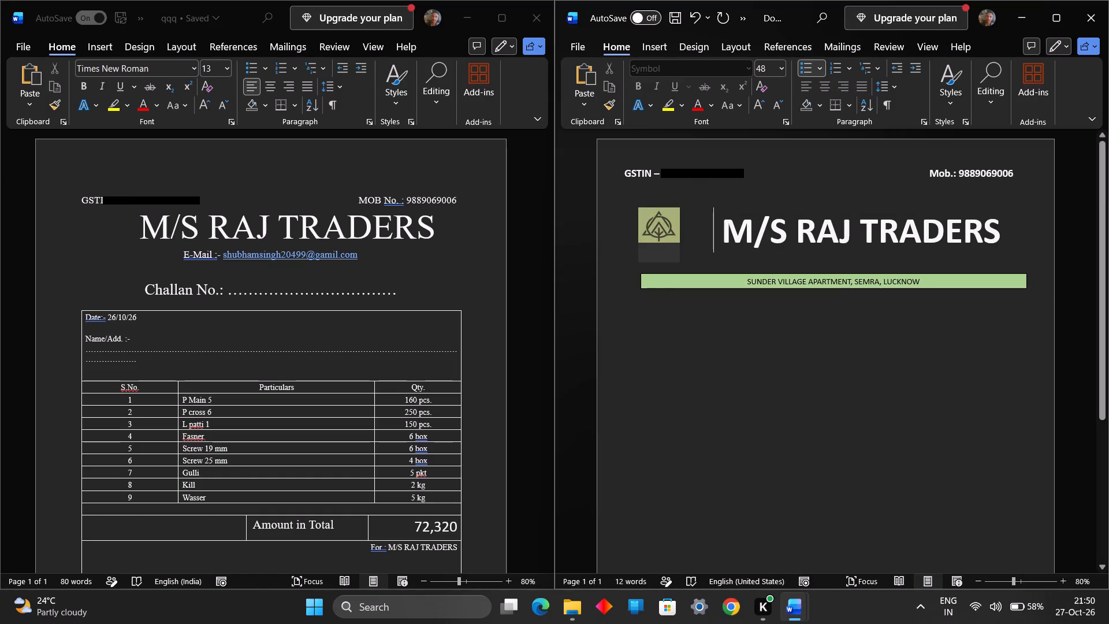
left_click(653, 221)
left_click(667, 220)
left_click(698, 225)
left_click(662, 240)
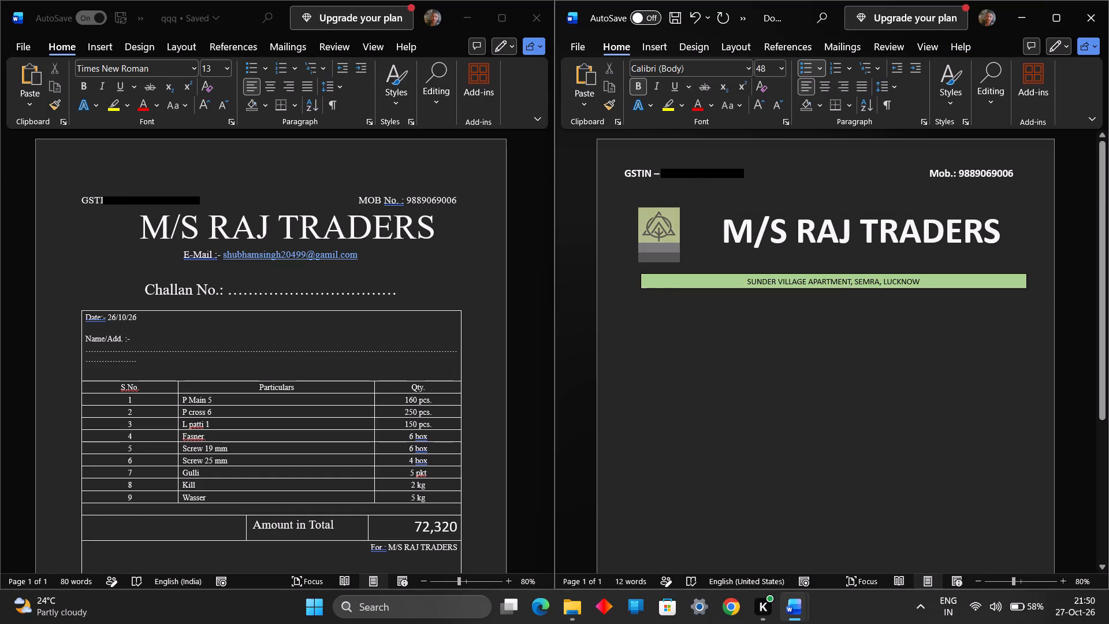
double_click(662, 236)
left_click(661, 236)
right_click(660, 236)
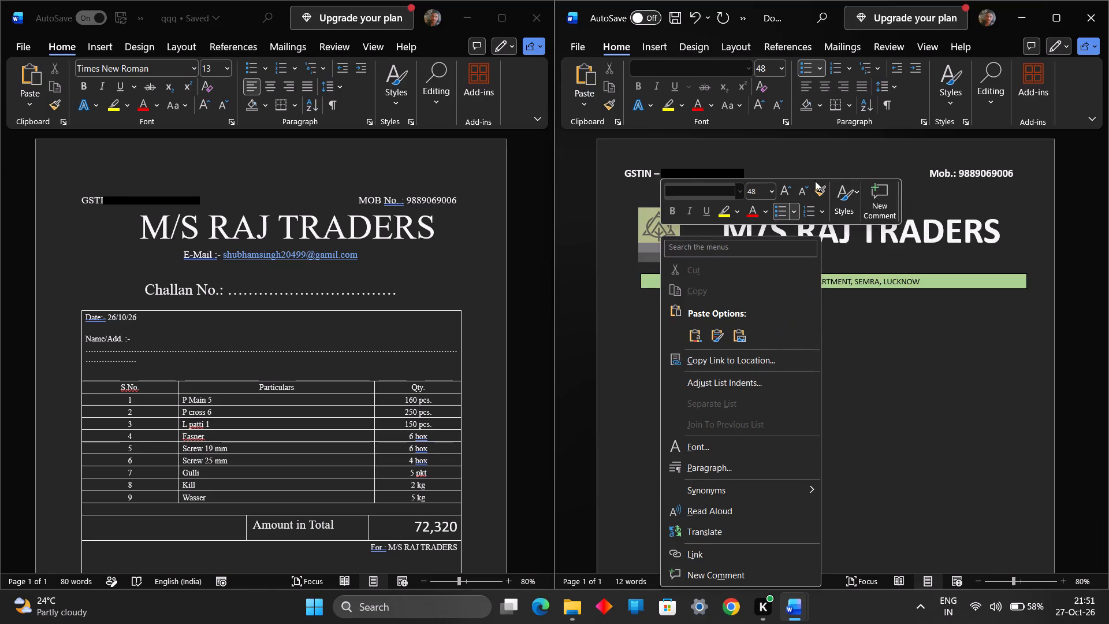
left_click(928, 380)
Shift the logo bullet toward the page's left margin so its left edge lines up with the GSTIN line.
left_click_drag(672, 217, 628, 226)
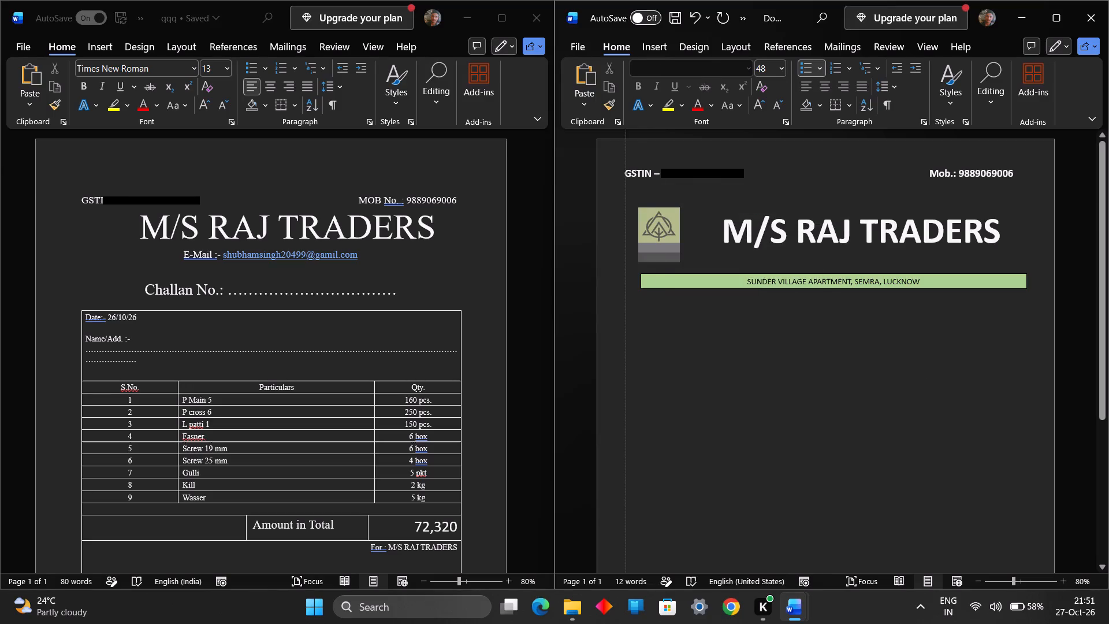
left_click_drag(628, 226, 608, 226)
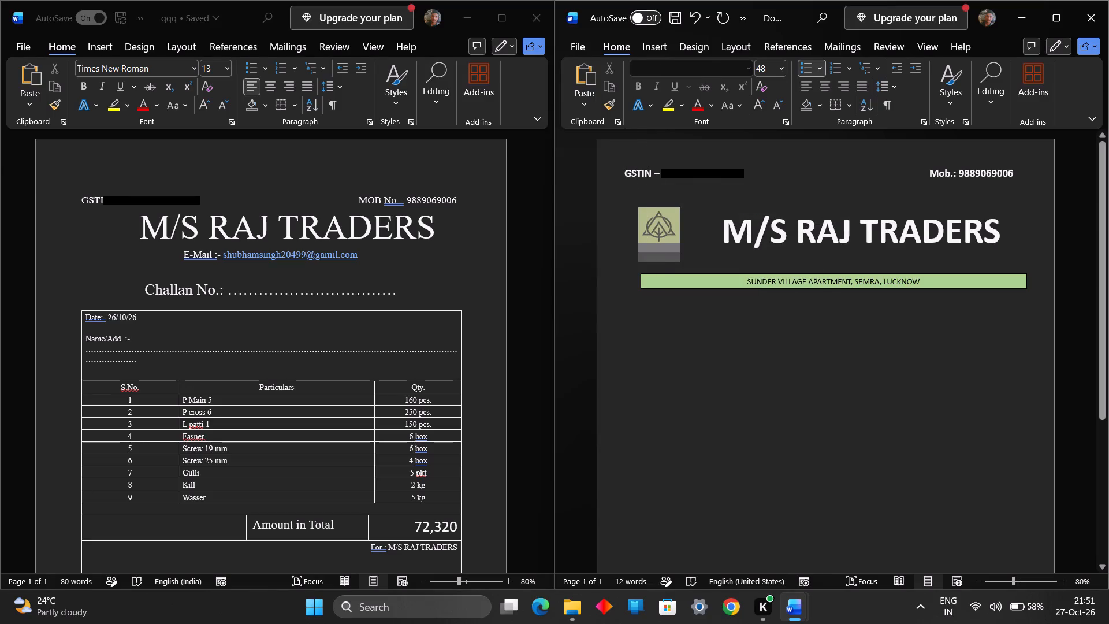
left_click(665, 226)
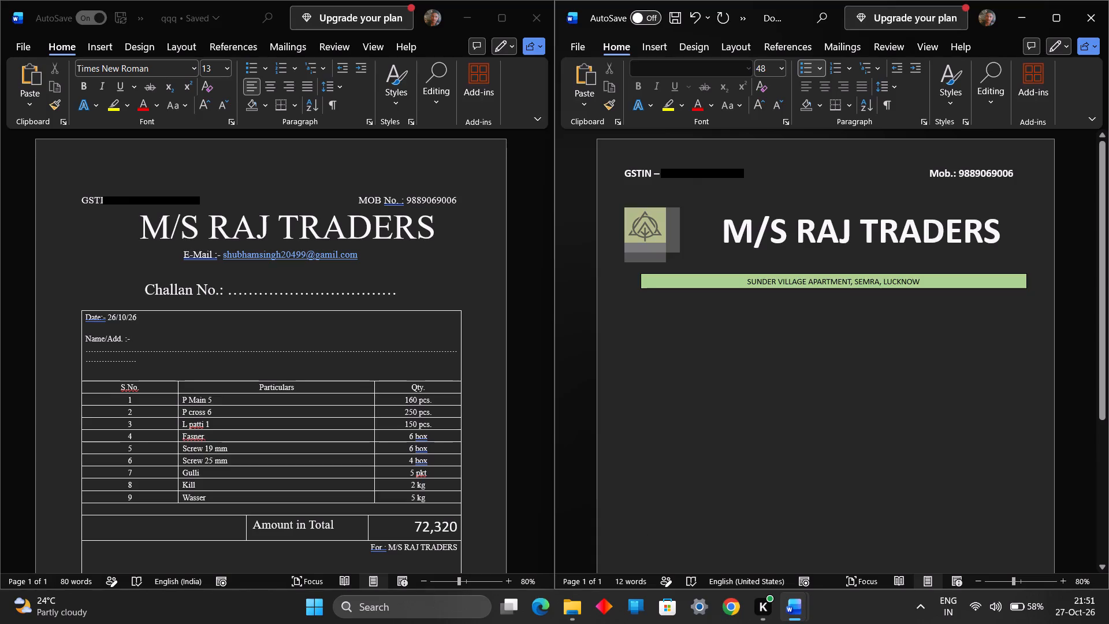
left_click(690, 347)
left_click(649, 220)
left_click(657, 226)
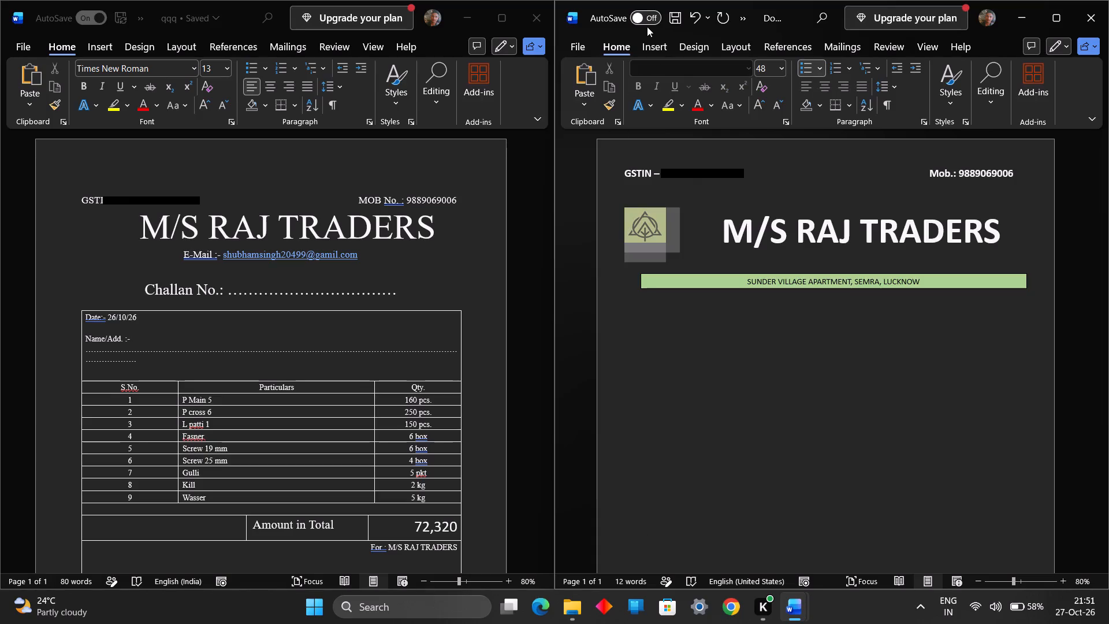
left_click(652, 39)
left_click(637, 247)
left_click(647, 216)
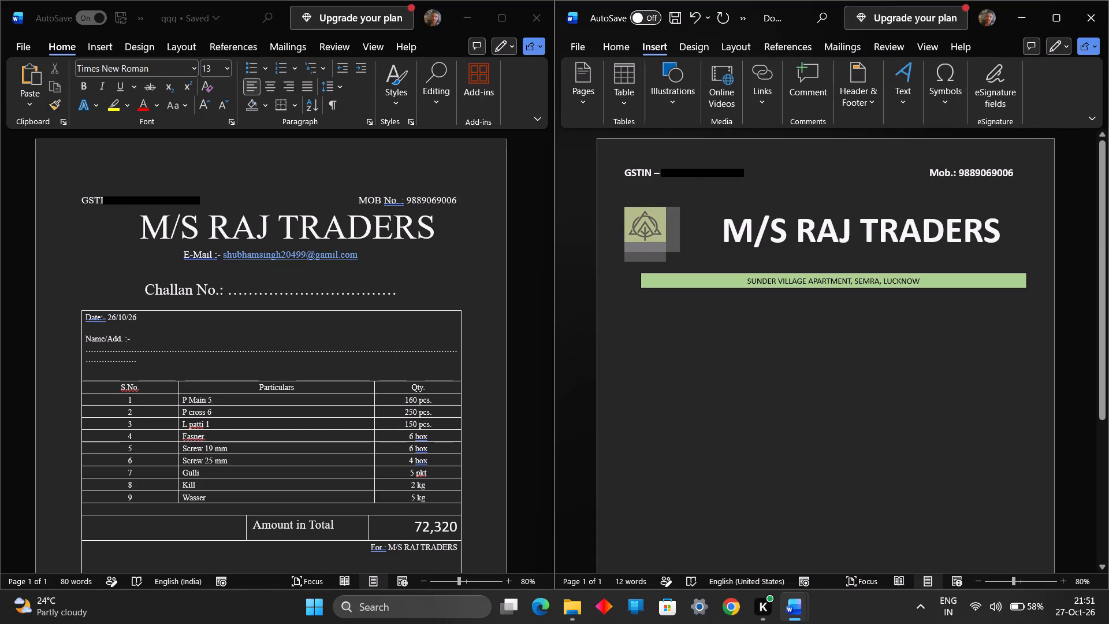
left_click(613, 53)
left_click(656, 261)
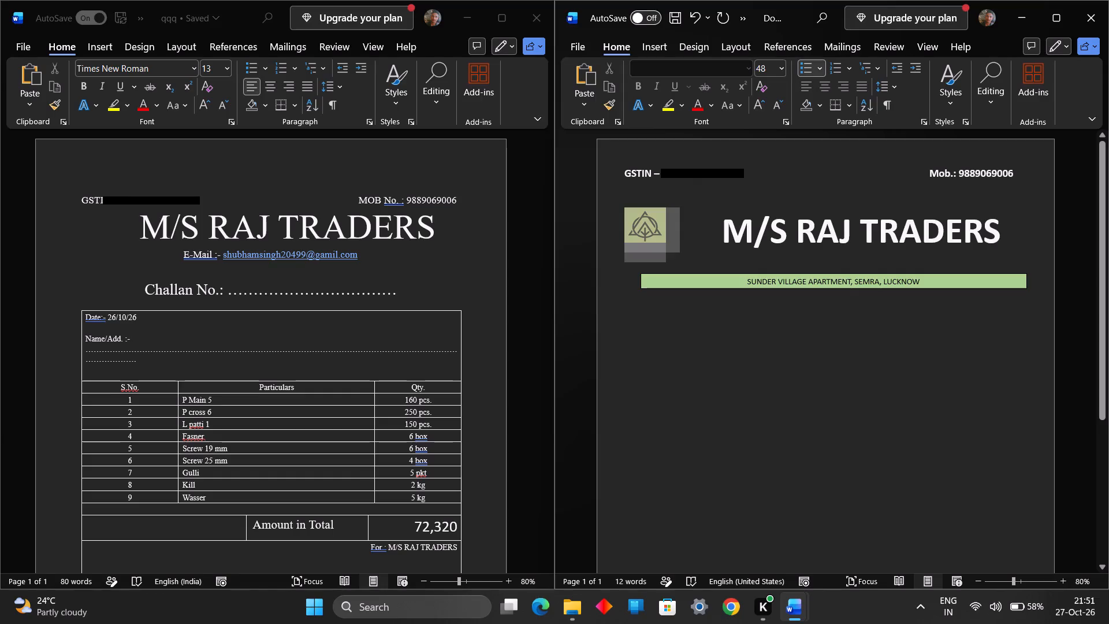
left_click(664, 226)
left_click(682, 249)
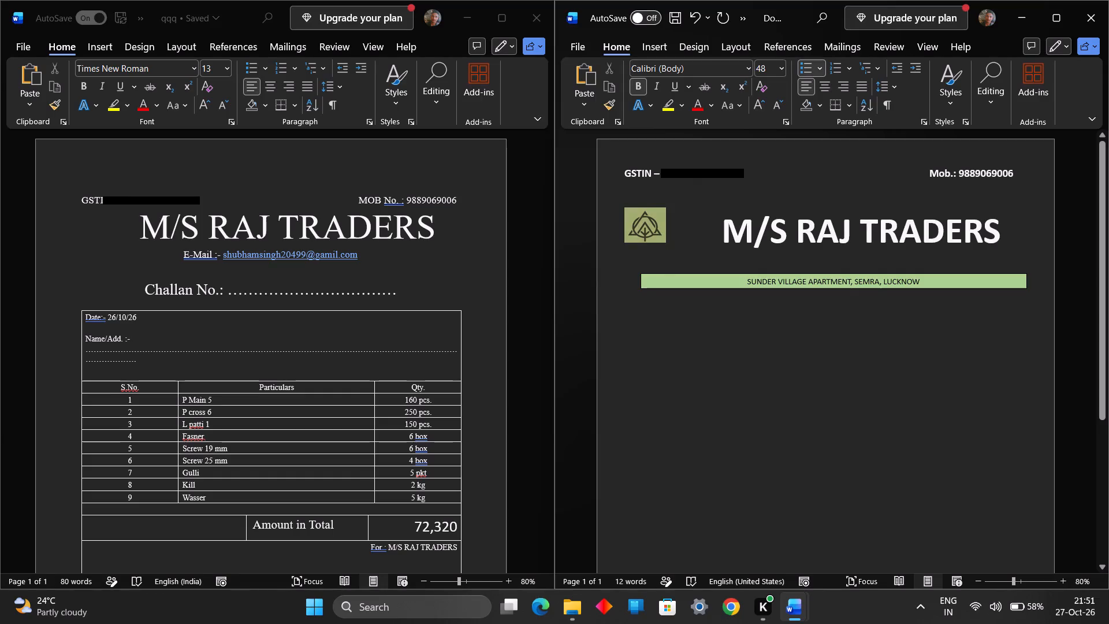
Delete two spaces before "M/S RAJ TRADERS" to bring the firm name closer to the logo.
left_click(719, 236)
key("BackSpace")
key("BackSpace")
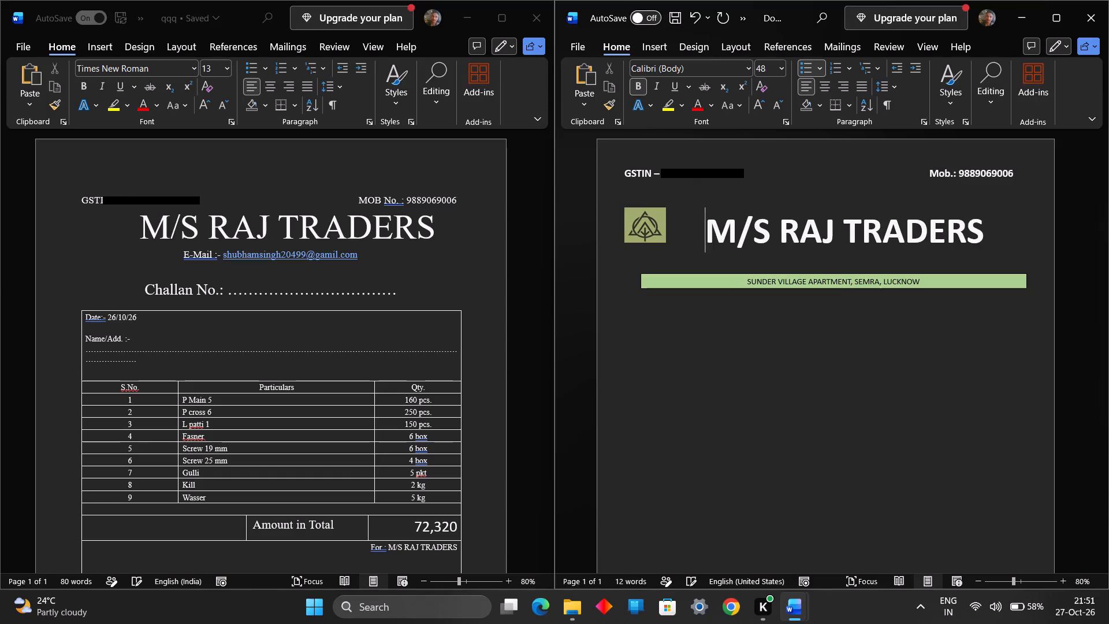
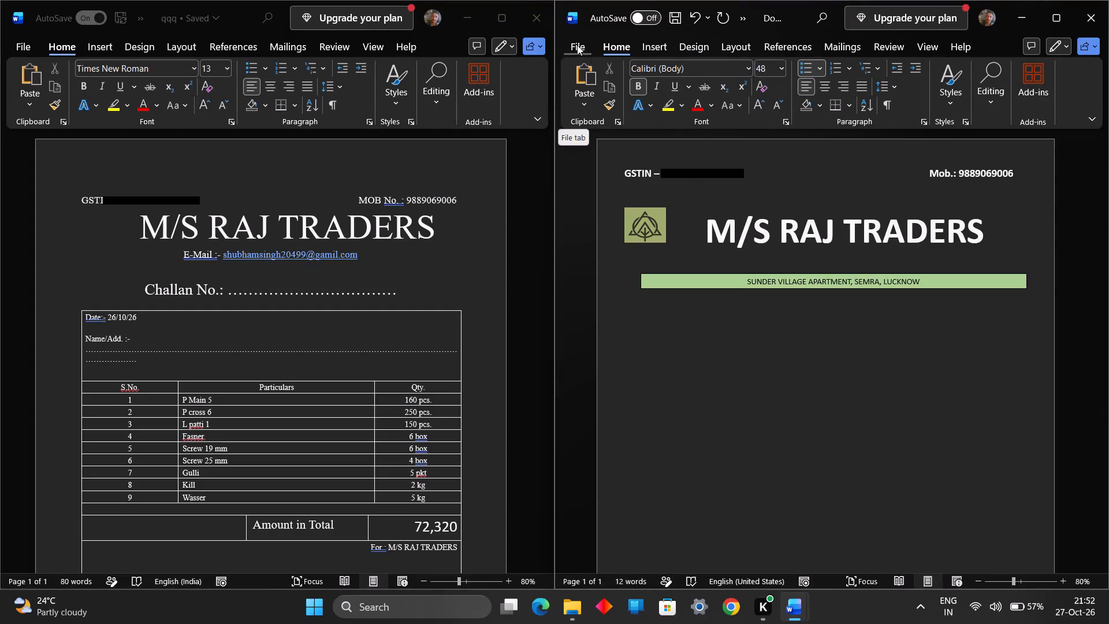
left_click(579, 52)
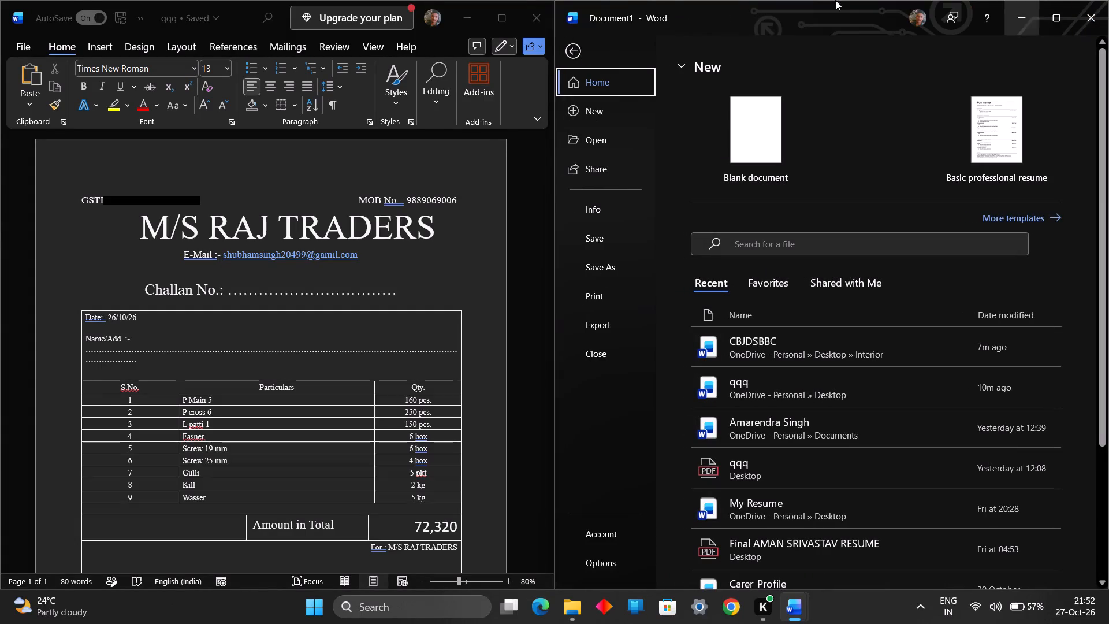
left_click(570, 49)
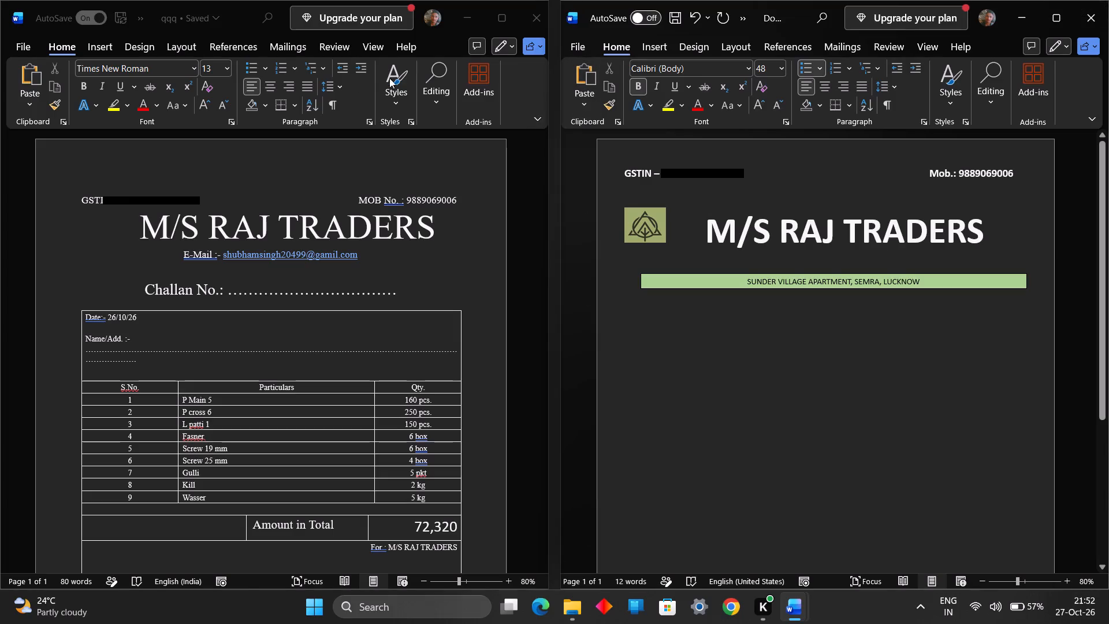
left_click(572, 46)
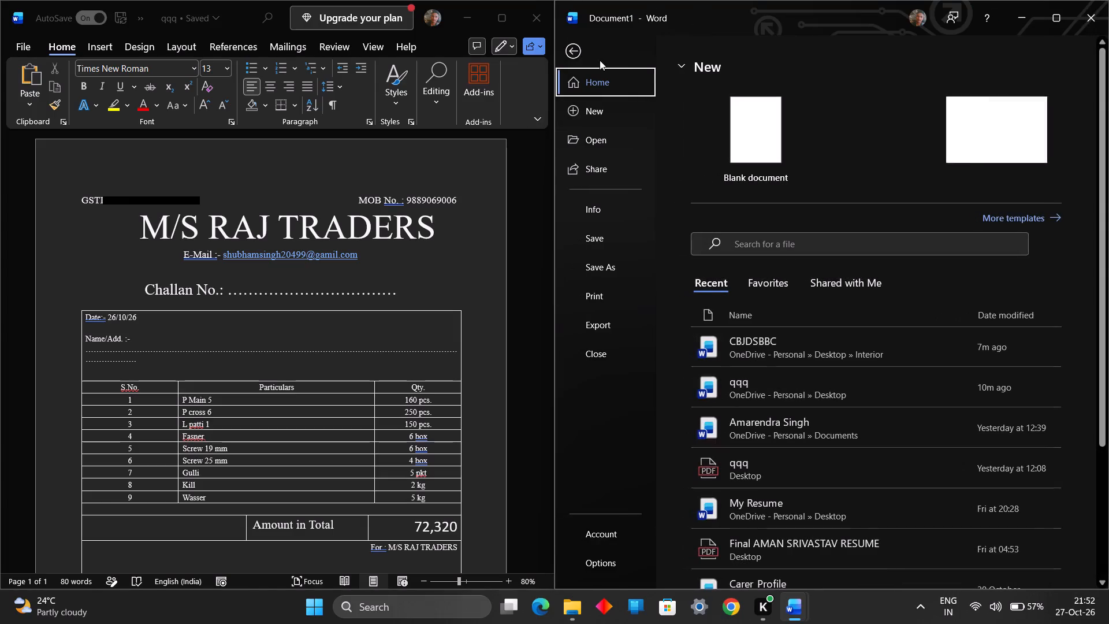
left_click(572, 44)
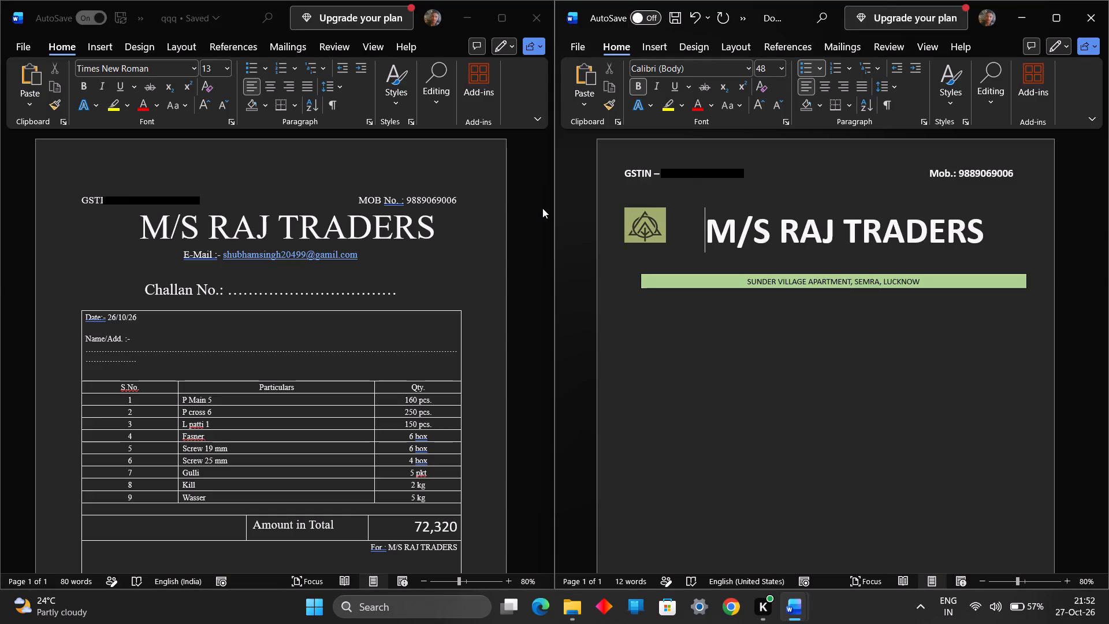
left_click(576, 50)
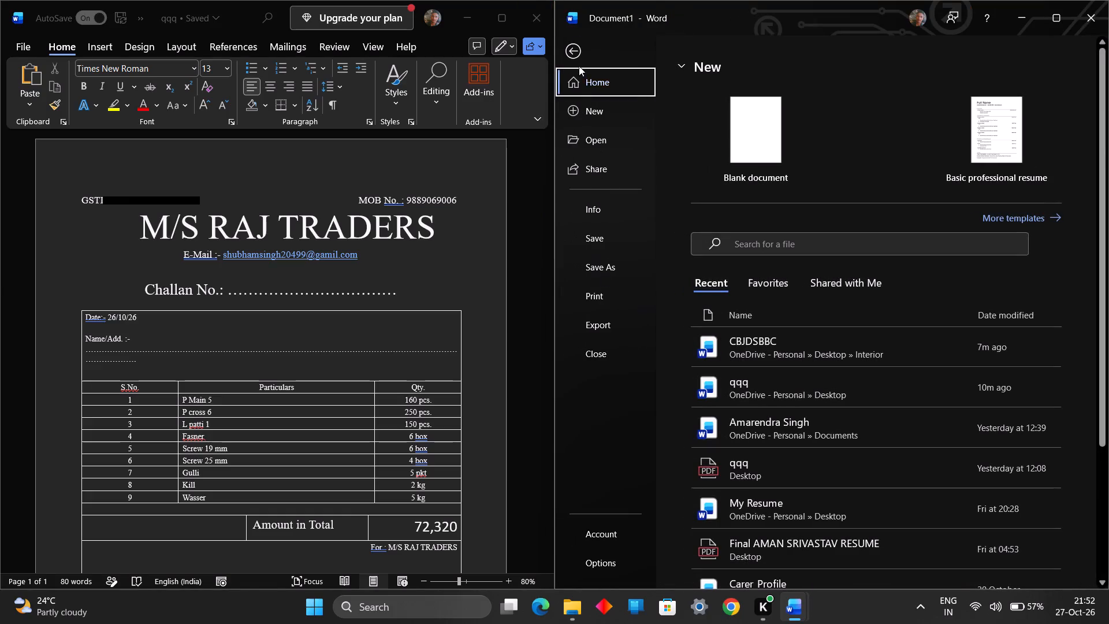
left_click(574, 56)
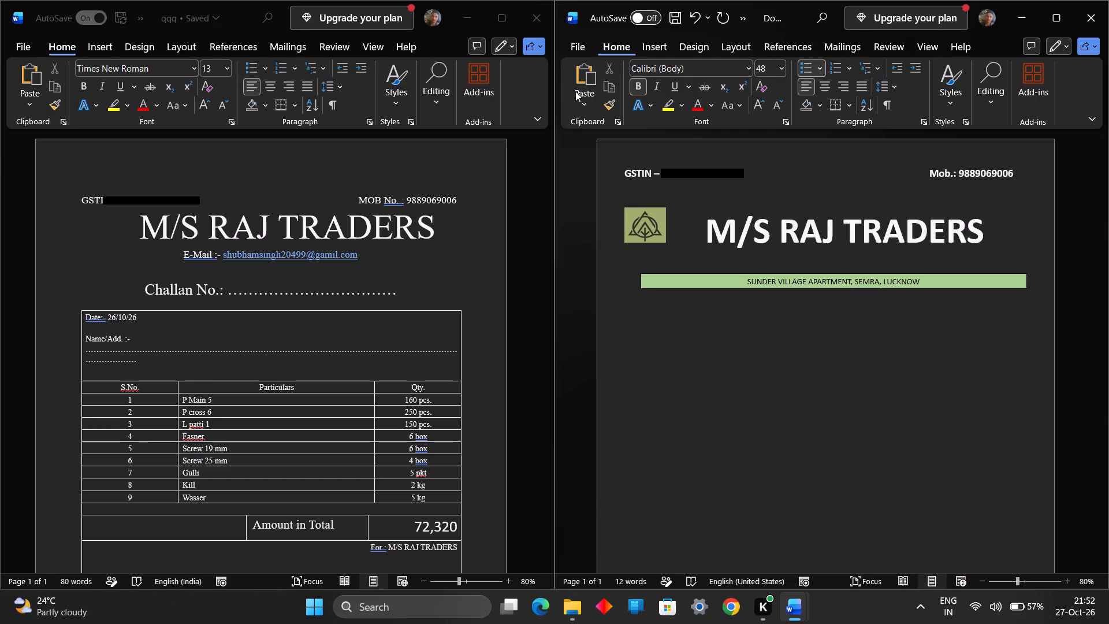
Extend the green address bar to align with the logo's left edge and raise it directly beneath "M/S RAJ TRADERS", keeping it one line high.
left_click(657, 281)
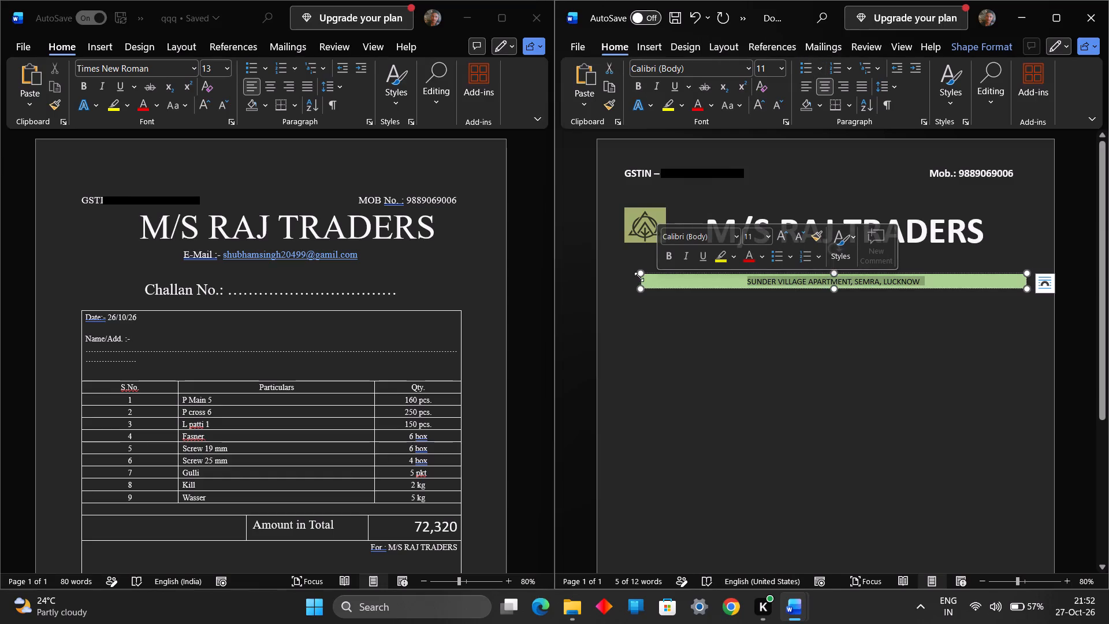
left_click_drag(641, 274, 619, 269)
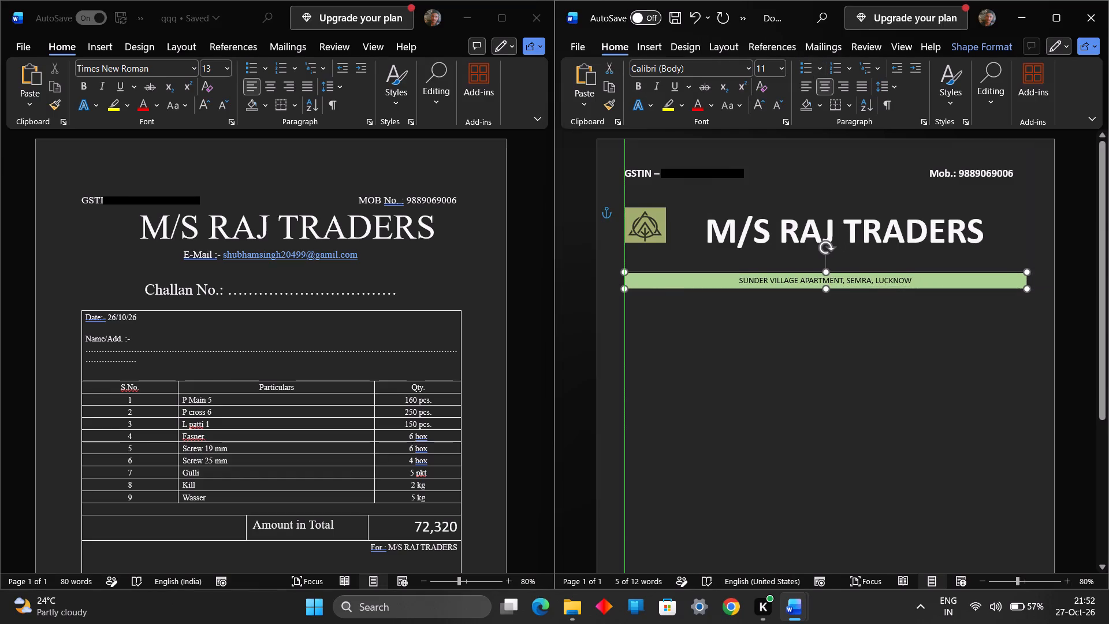
left_click_drag(619, 269, 615, 257)
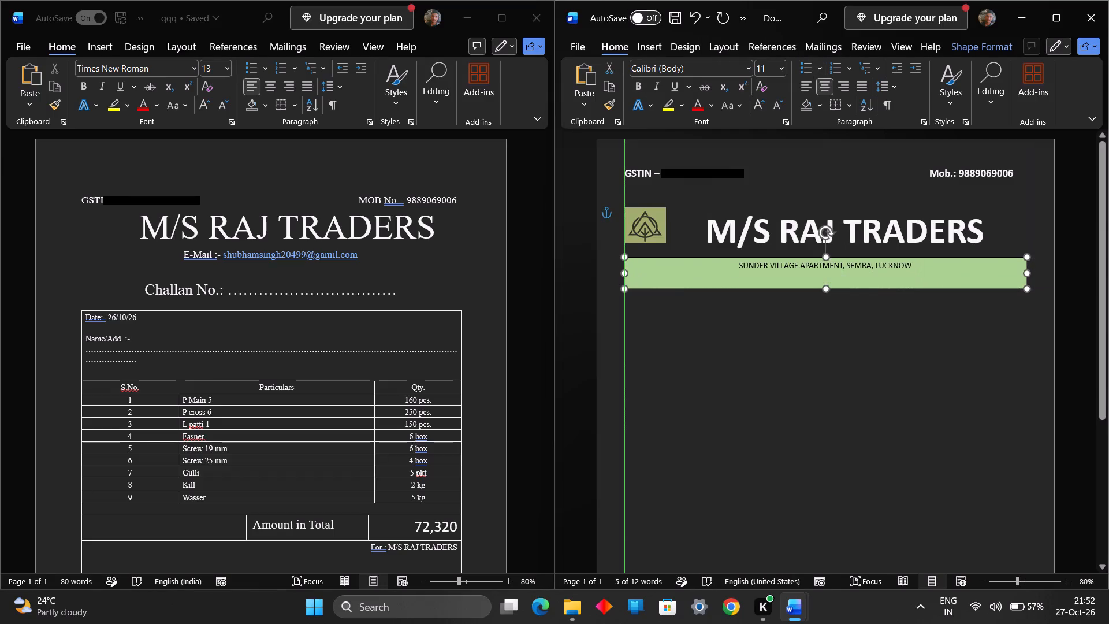
left_click_drag(615, 257, 619, 258)
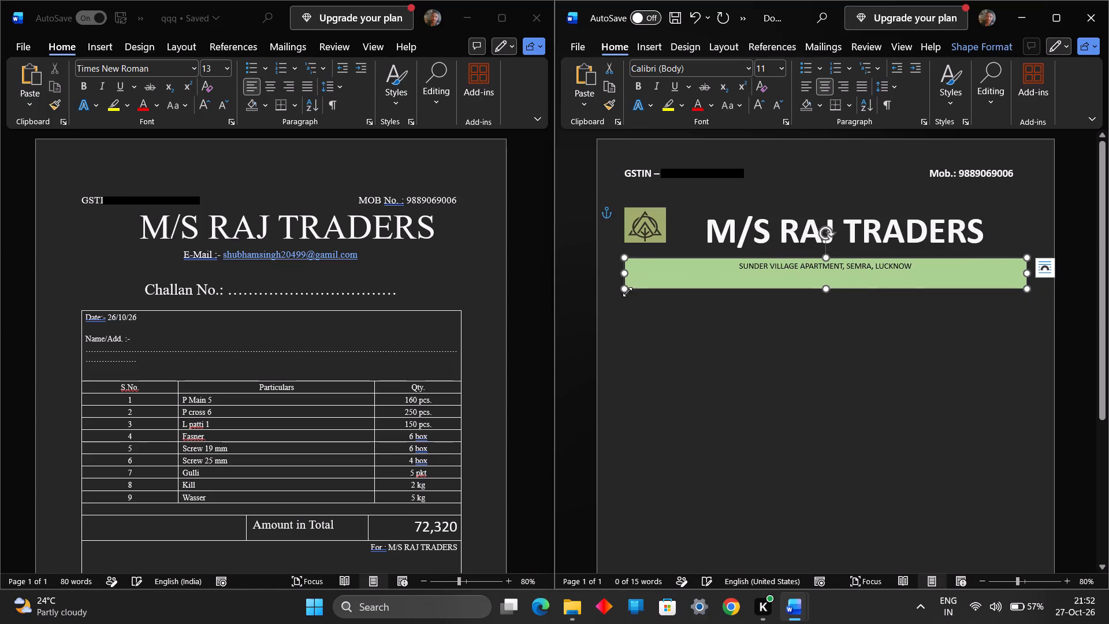
left_click_drag(624, 288, 624, 272)
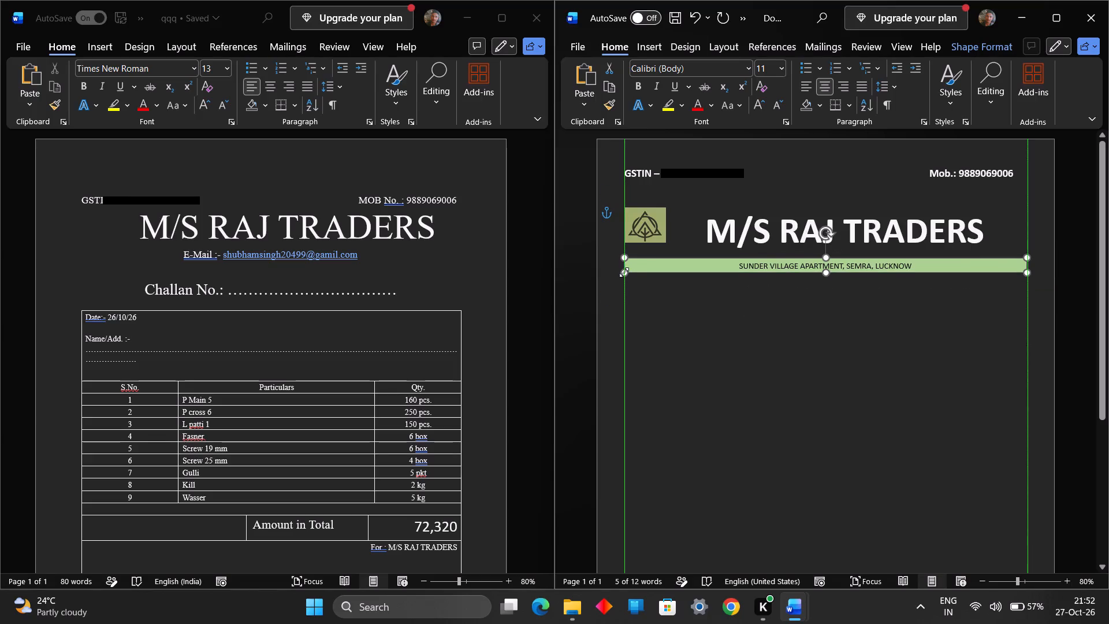
left_click(787, 377)
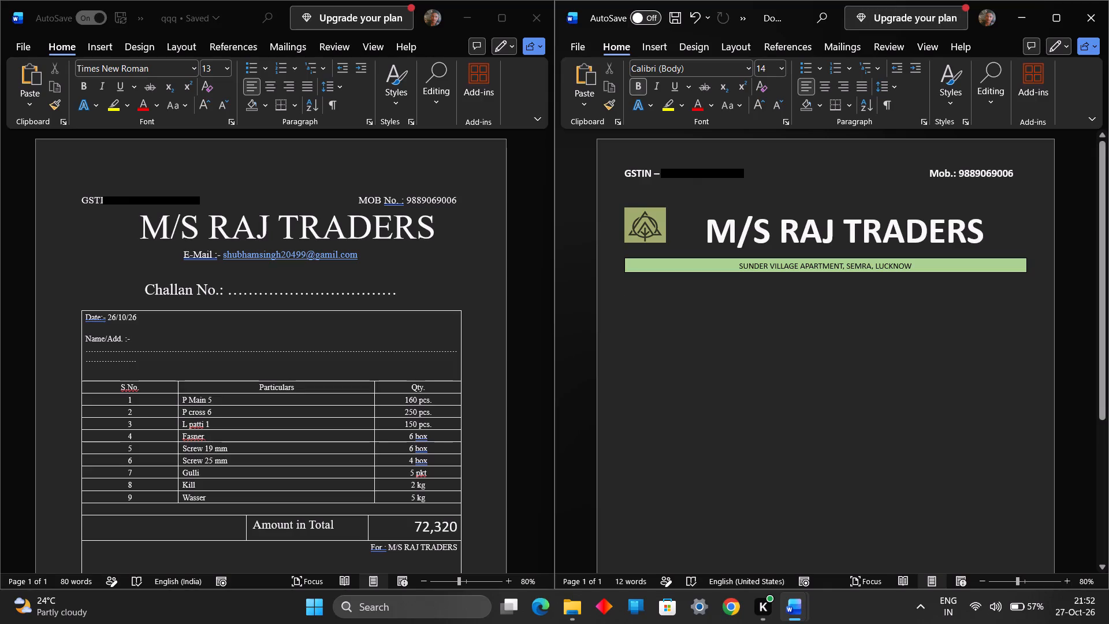
Minimize the window of the new challan document.
left_click(1021, 18)
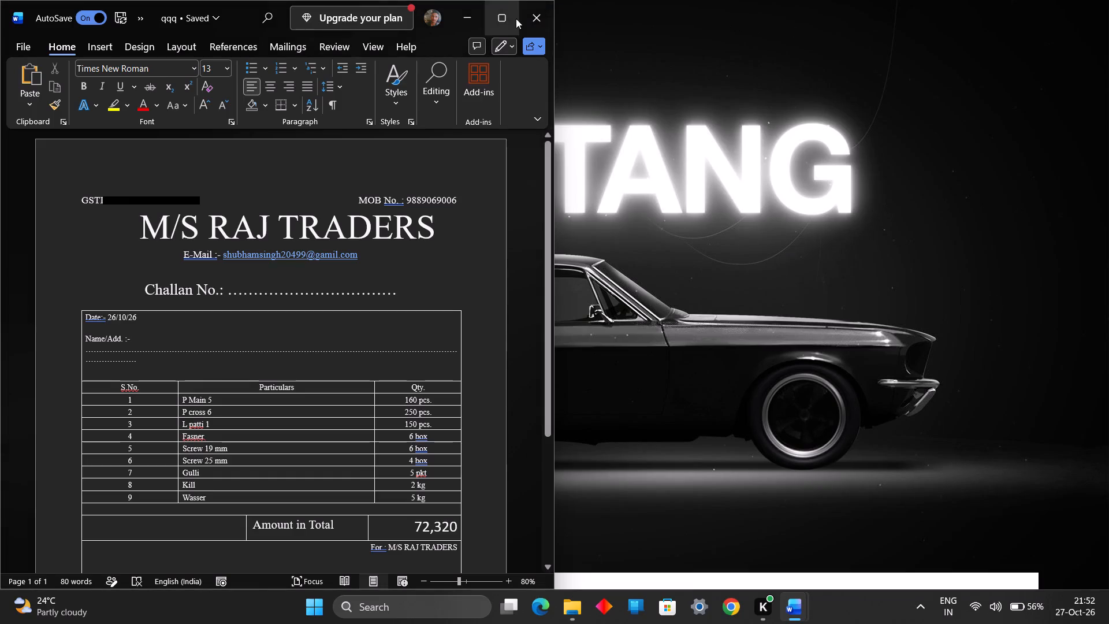
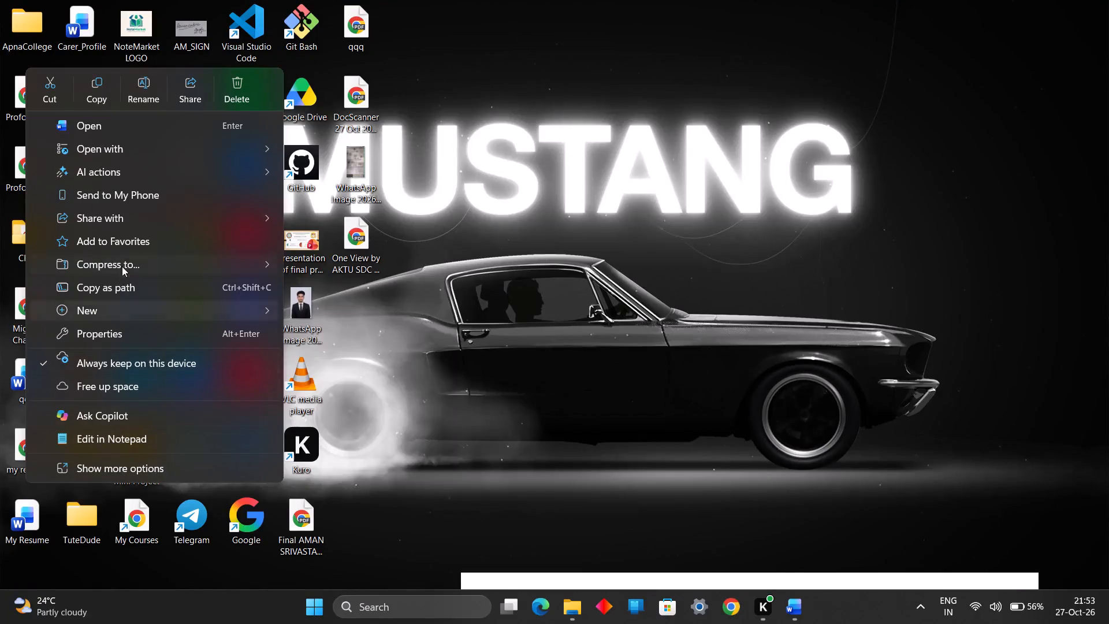
Open the properties of the qqq Word document and examine its general information, digital signatures, security permissions and file details.
left_click(147, 333)
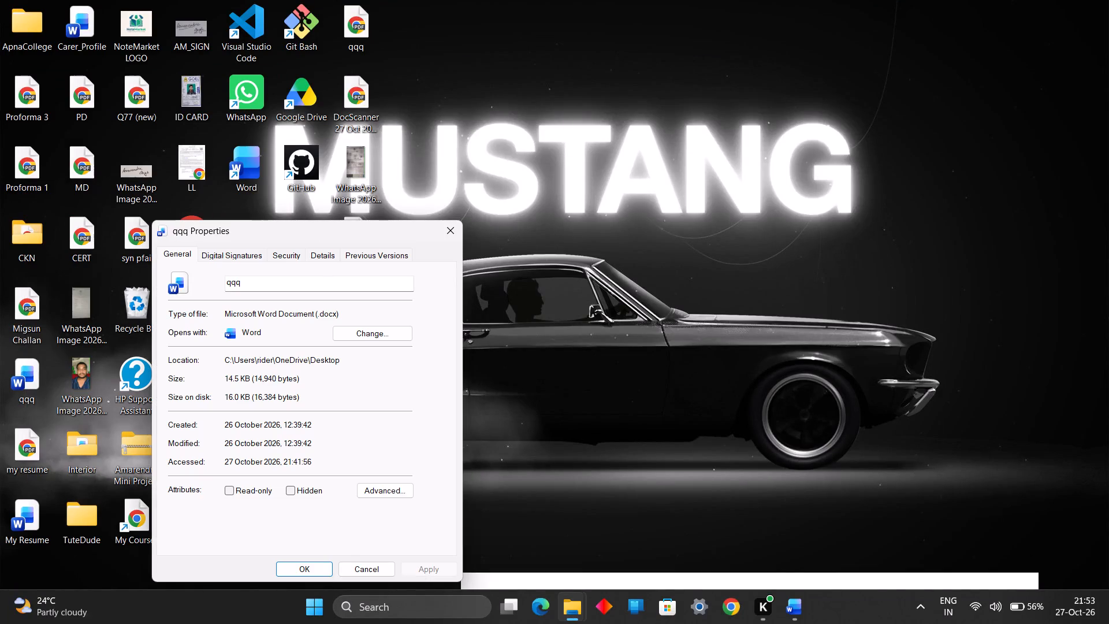
left_click(212, 252)
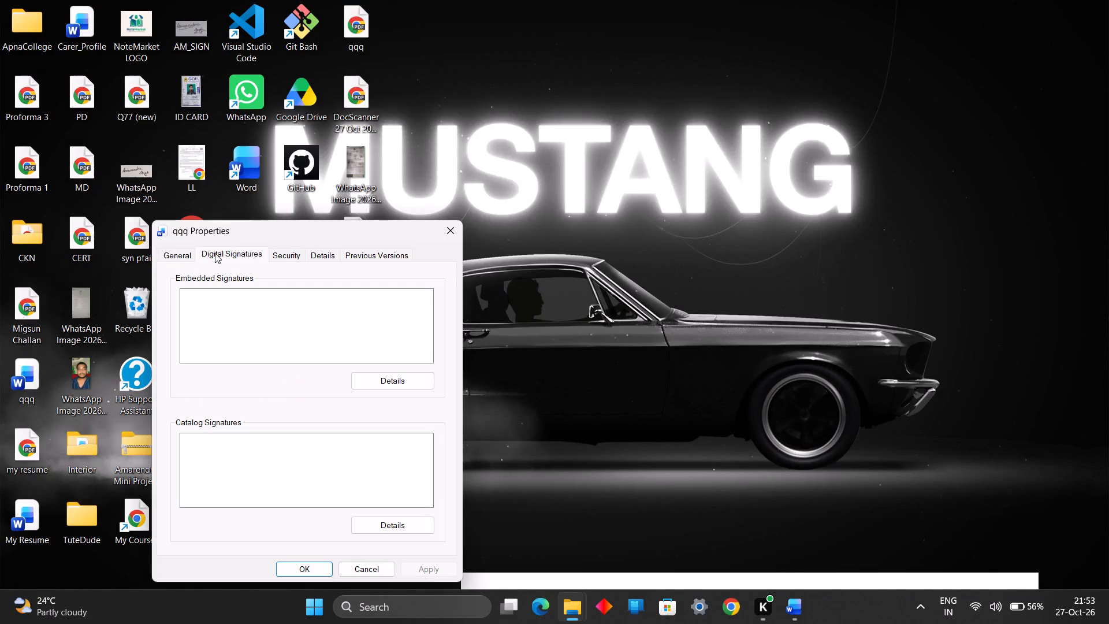
left_click(288, 254)
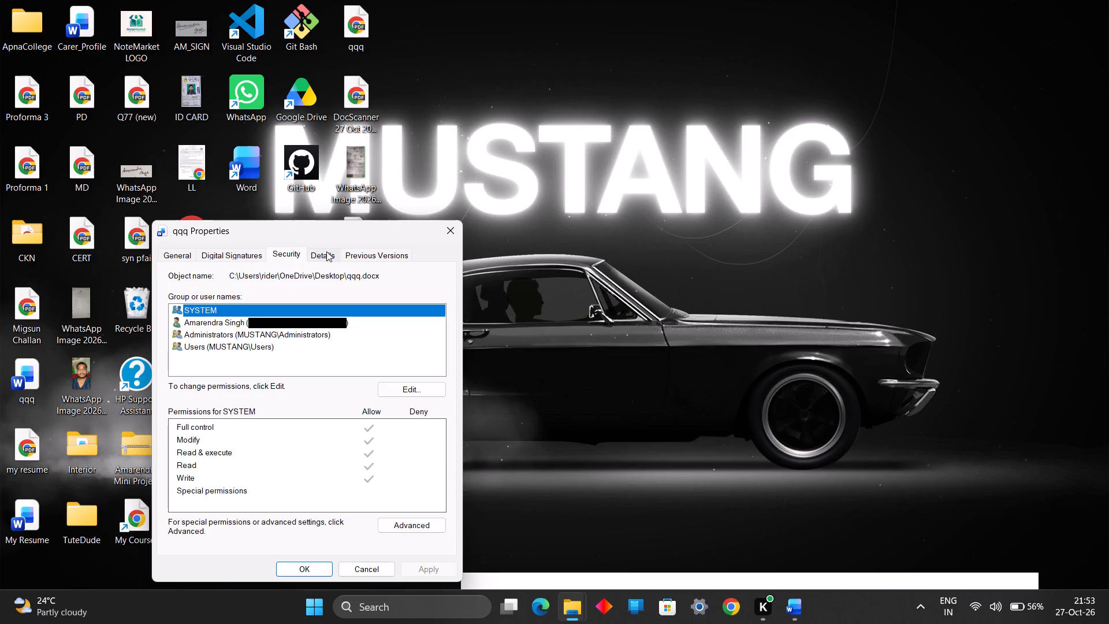
left_click(326, 254)
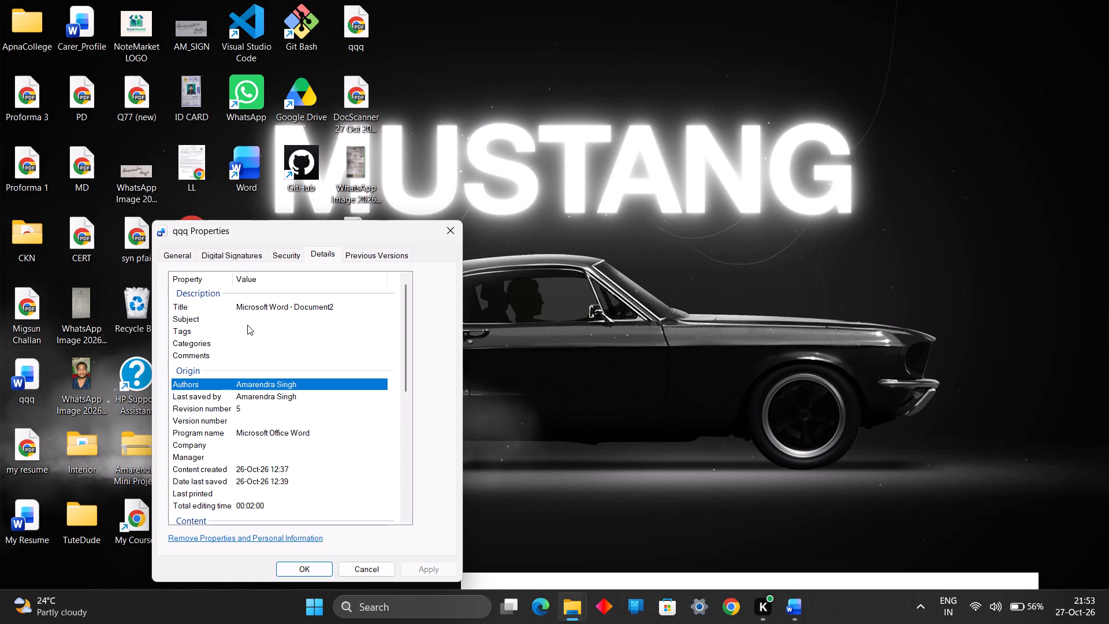
left_click(492, 343)
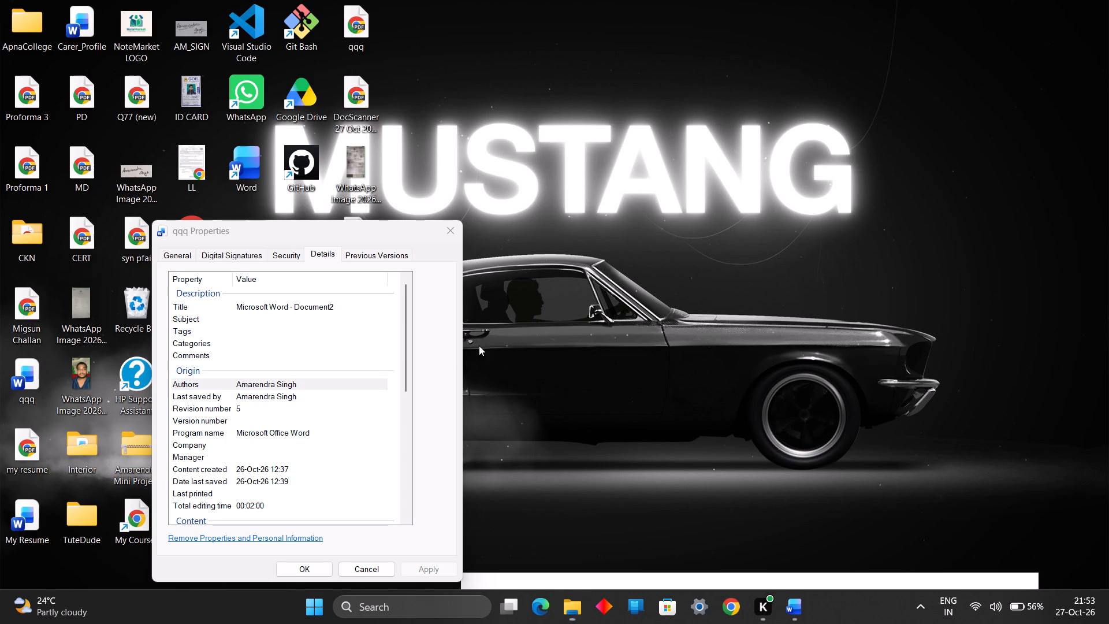
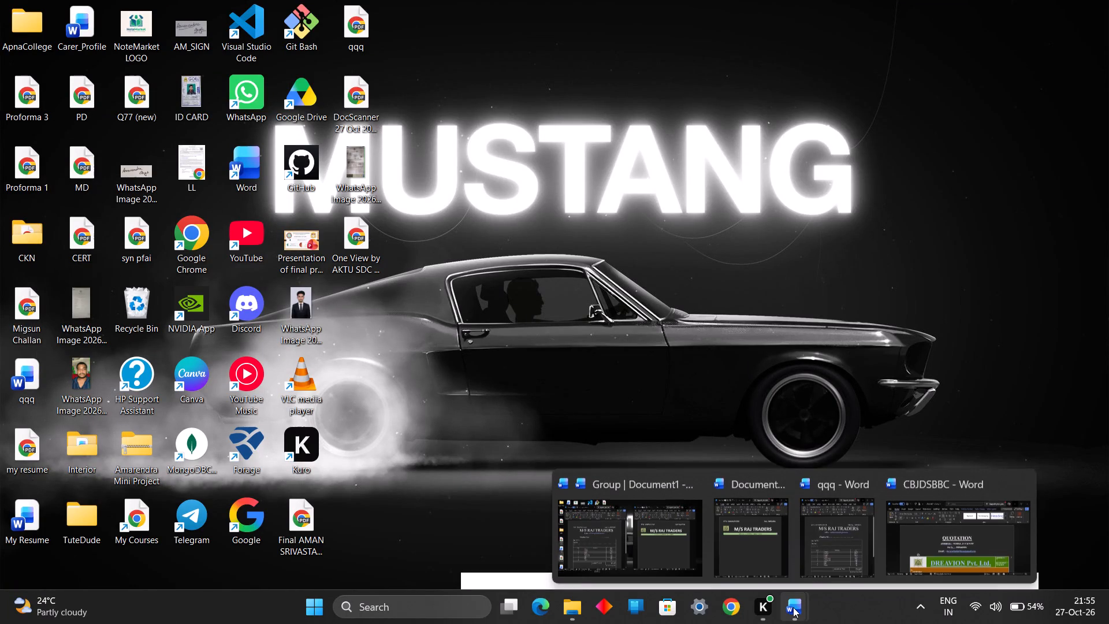
Switch back to the Word window group showing the qqq reference and the new challan document side by side.
left_click(680, 537)
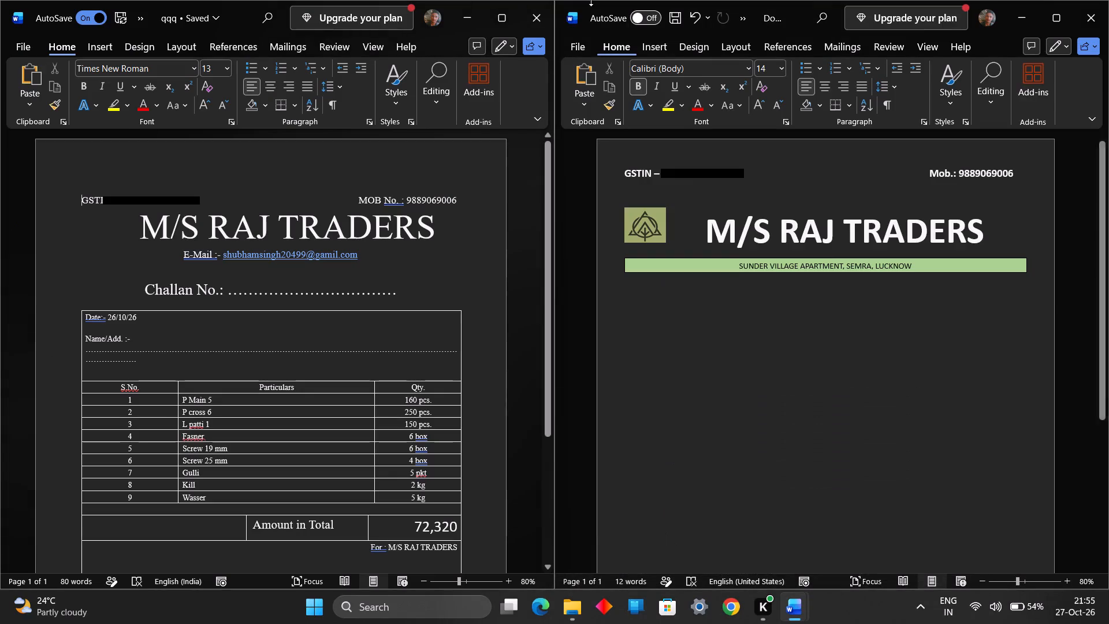
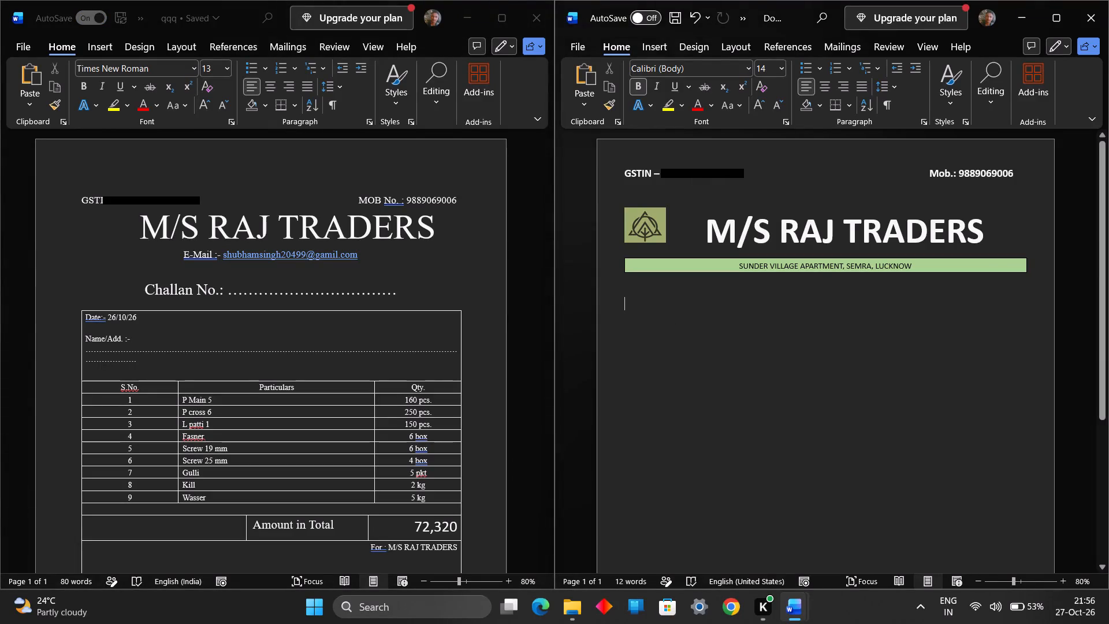
Enter "Ref" followed by a dotted blank of about 25 dots on the line below the green address bar.
key("r")
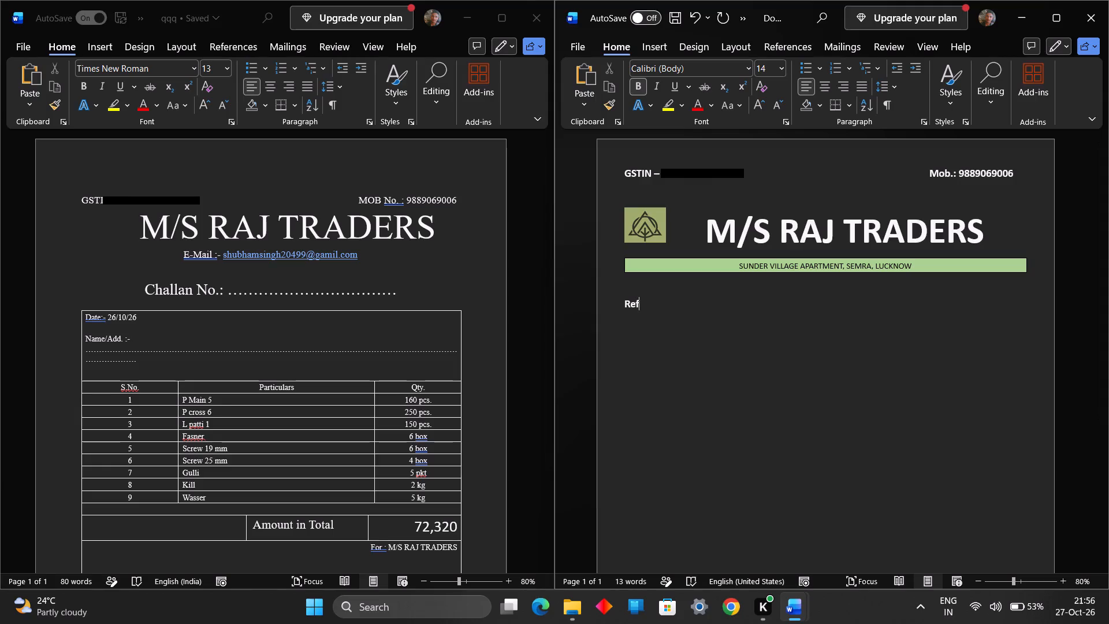
key("space")
type("....................")
type(".....")
Add the salutation "To," on a new line below the Ref line, indented by one tab stop.
key("Return")
key("Return")
key("BackSpace")
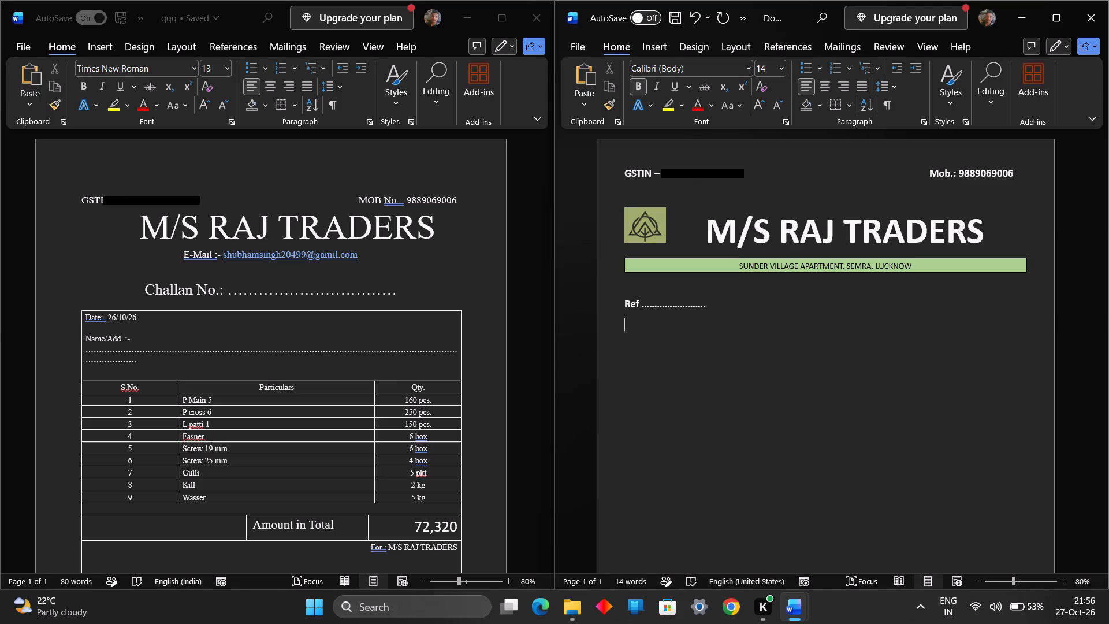
key("Tab")
key("t")
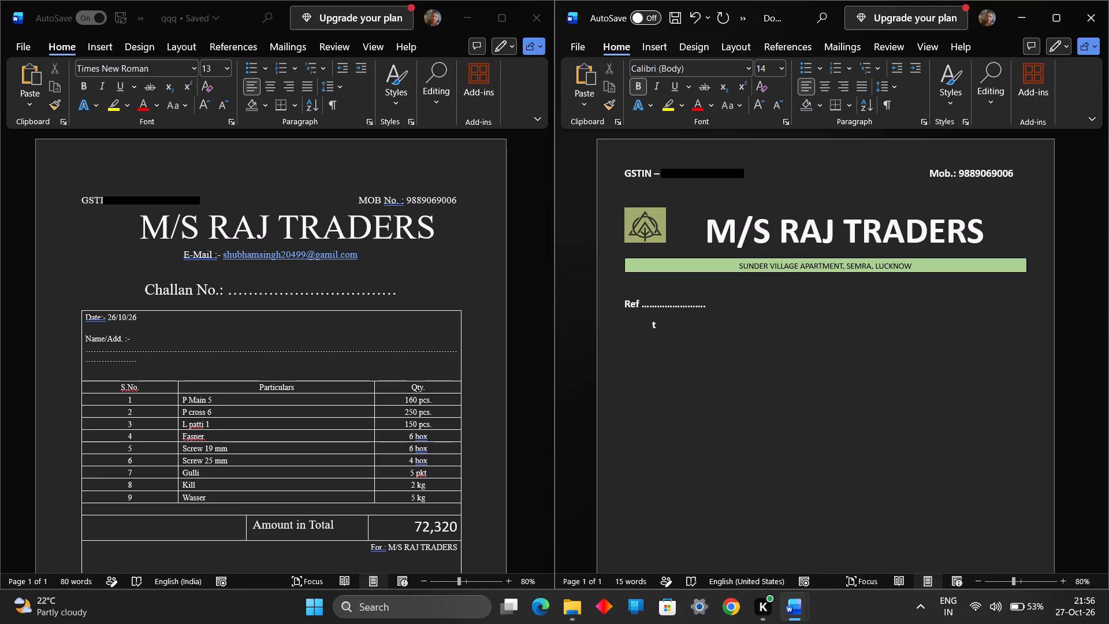
key("BackSpace")
key("shift+t")
key("o")
key("comma")
Start a new line below "To," indented by two tab stops for the recipient details.
key("Return")
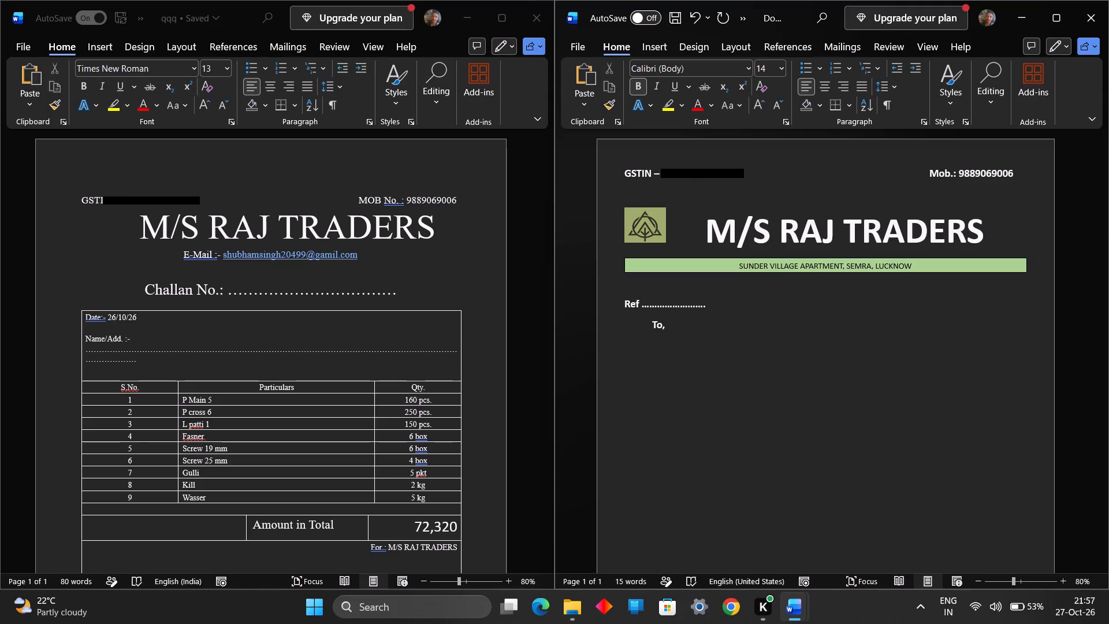
key("Tab")
key("Tab")
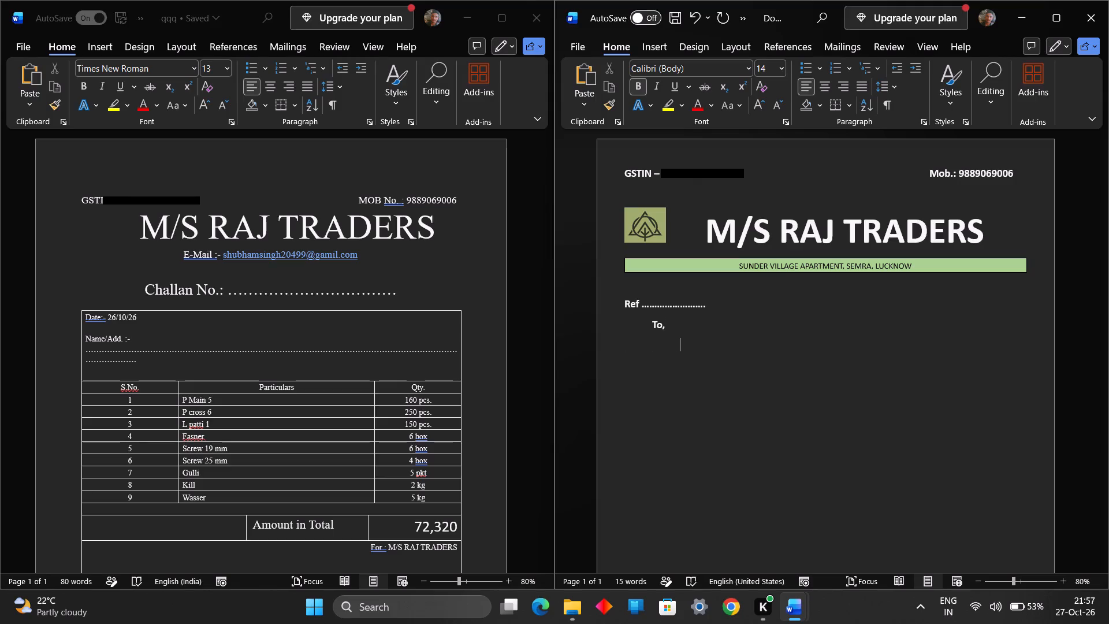
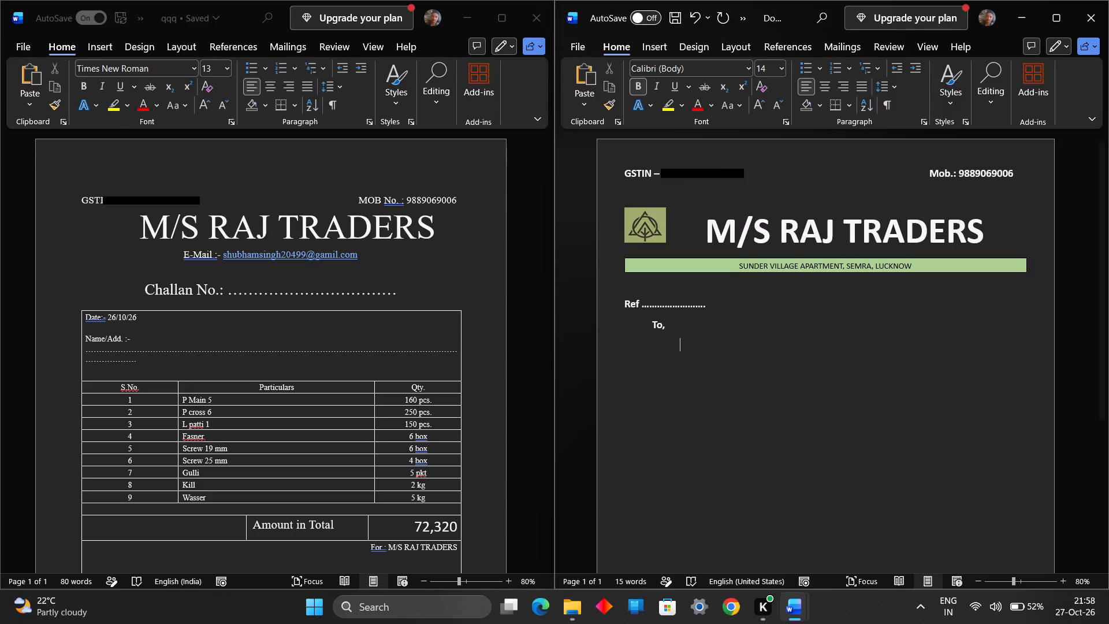
Enter the recipient name "Migsun Group Pvt. Ltd." in bold on the indented line below "To,".
key("shift+m")
type("igsun")
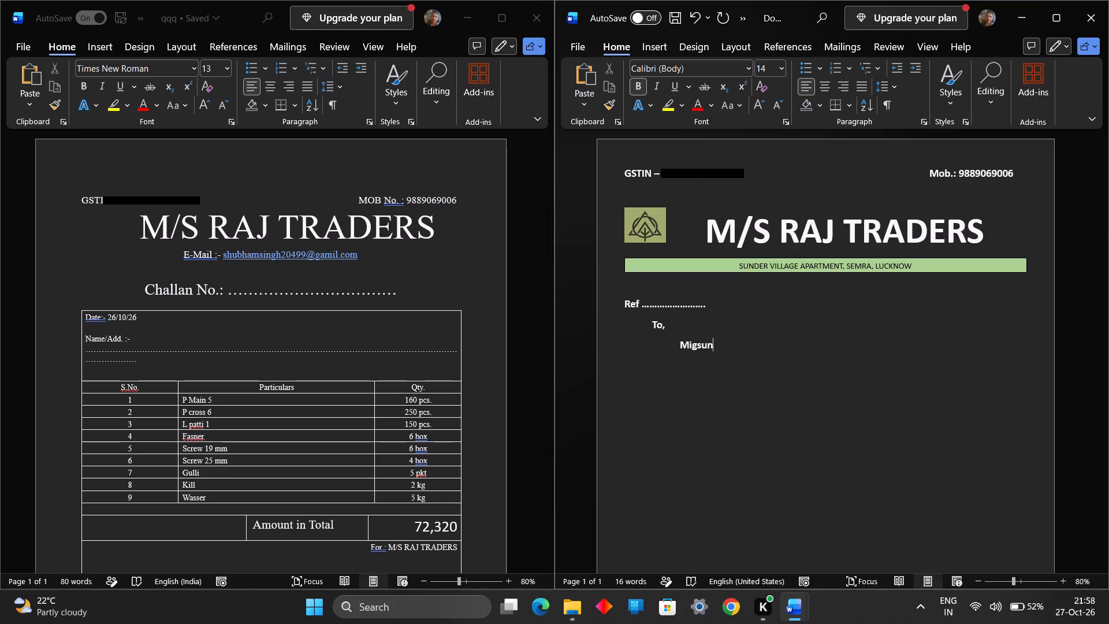
key("space")
type("Group")
key("space")
type("Pvt.")
key("space")
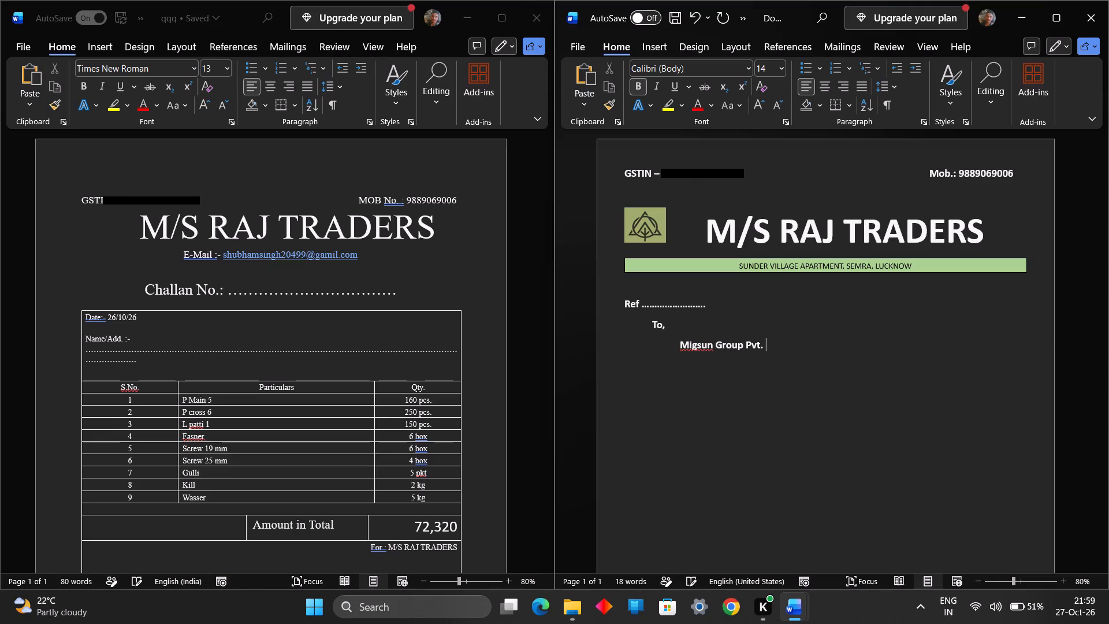
type("Ltd.")
Add "Ansal, Lucknow" in non-bold text below the recipient name, indented by two tab stops.
key("Return")
key("Tab")
key("Tab")
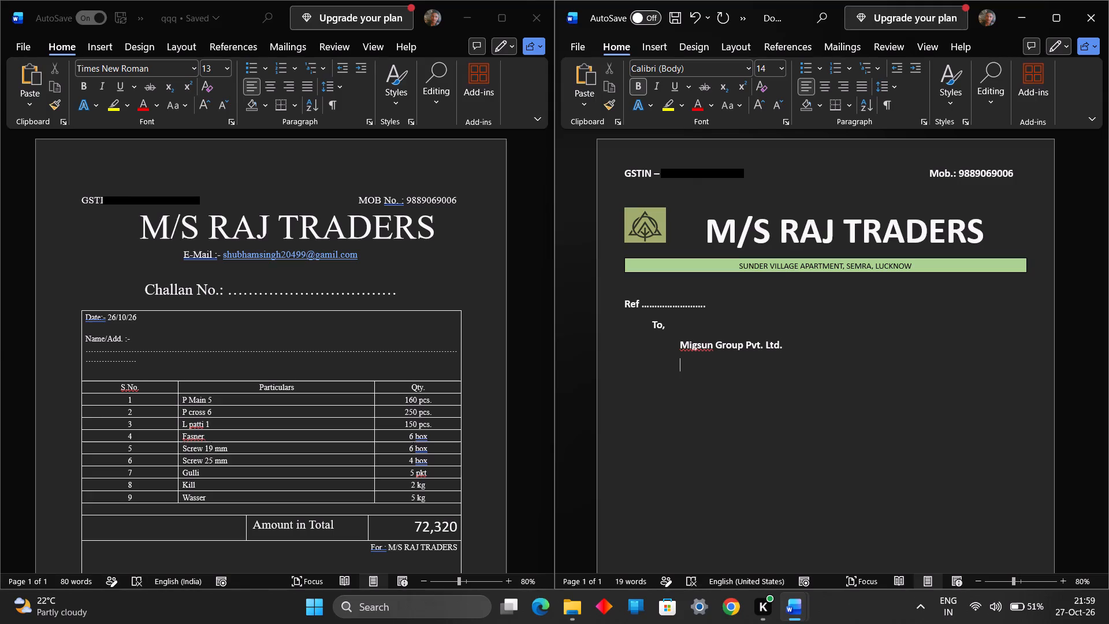
key("ctrl+b")
key("shift+a")
type("nsal")
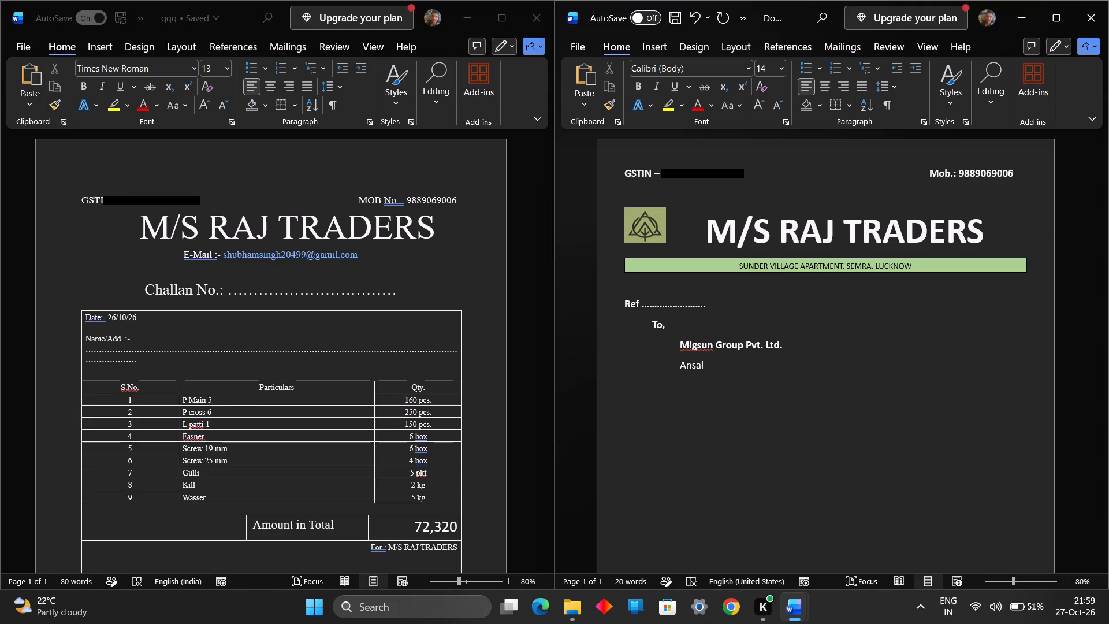
key("comma")
key("space")
type("Luc")
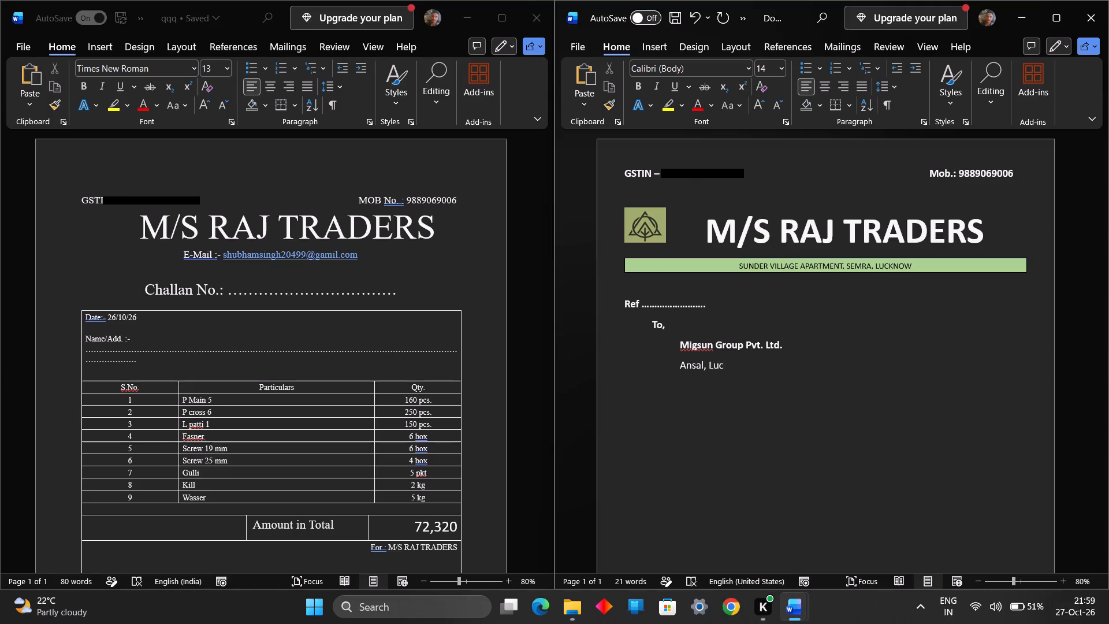
key("k")
type("now")
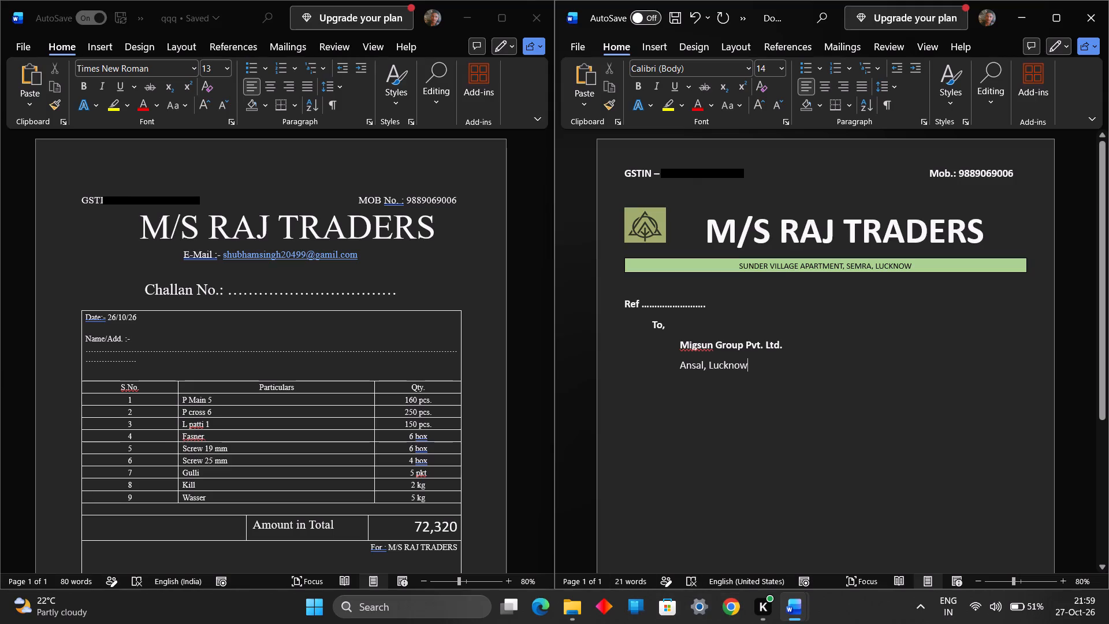
Add the centred heading "QUOTATION" below the recipient location, leaving one blank line between them.
key("Return")
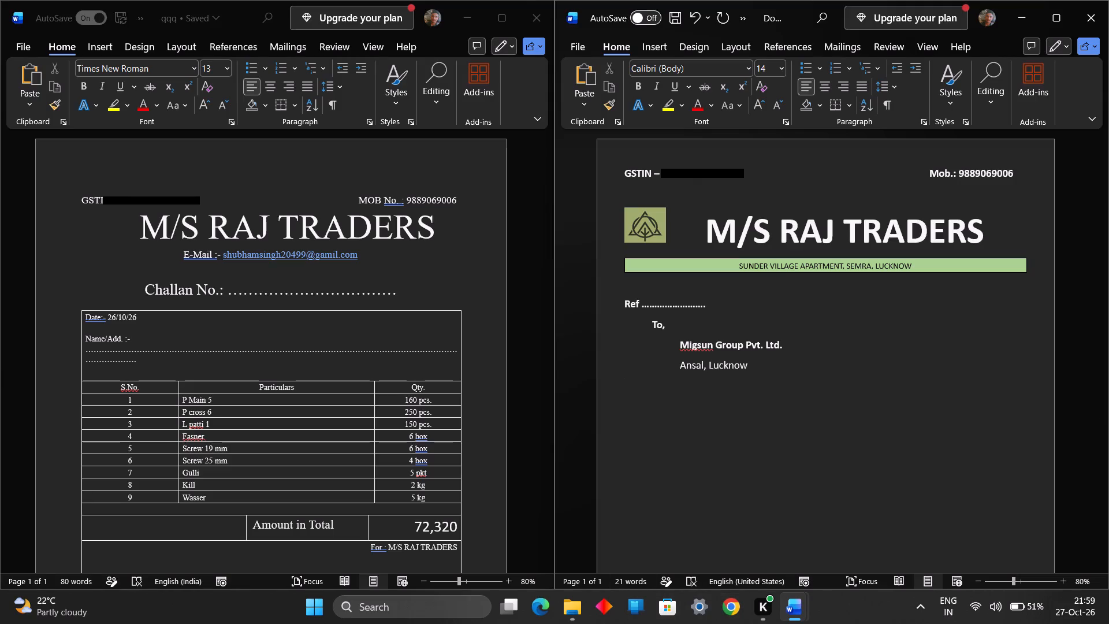
key("Return")
key("ctrl+e")
key("shift+q")
key("u")
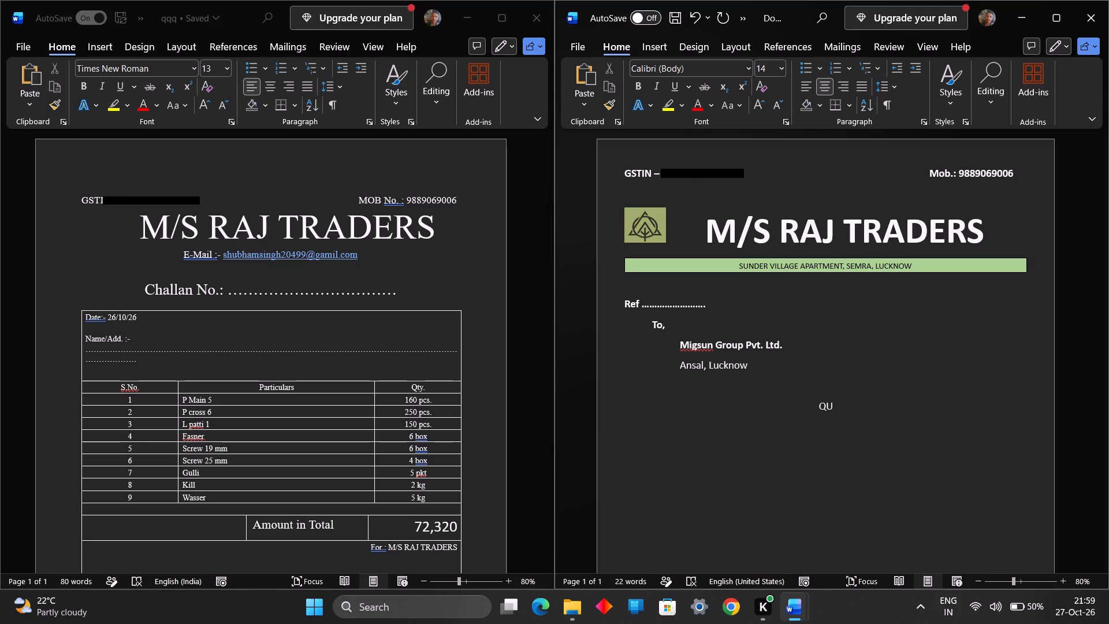
type("OTAT")
type("ION")
Format the "QUOTATION" heading with font size 26 and an underline.
left_click_drag(799, 408, 920, 415)
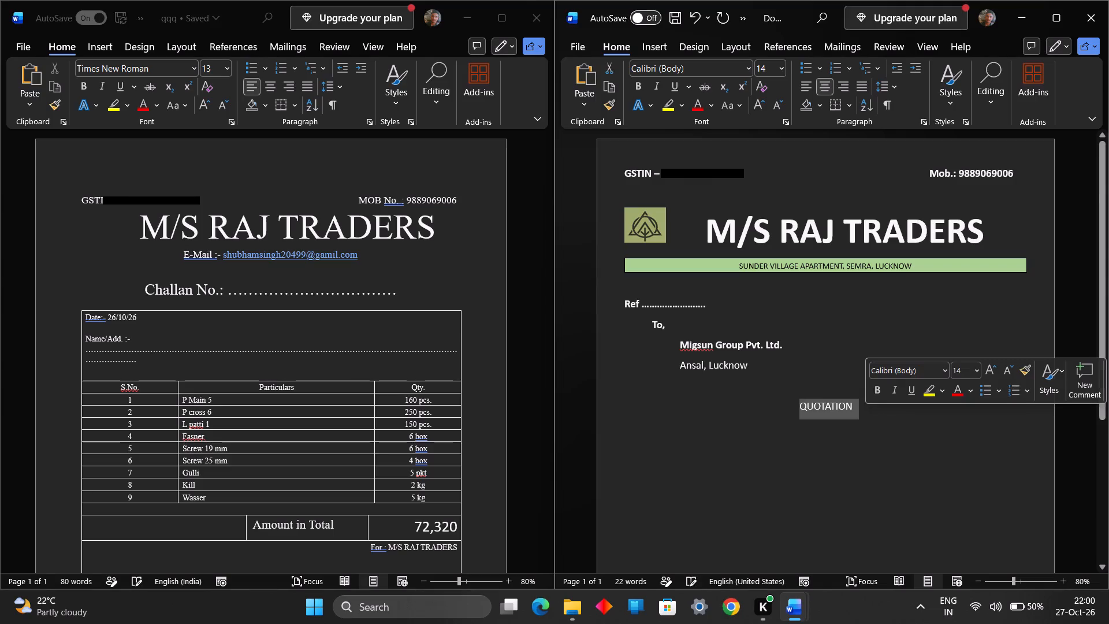
left_click(979, 366)
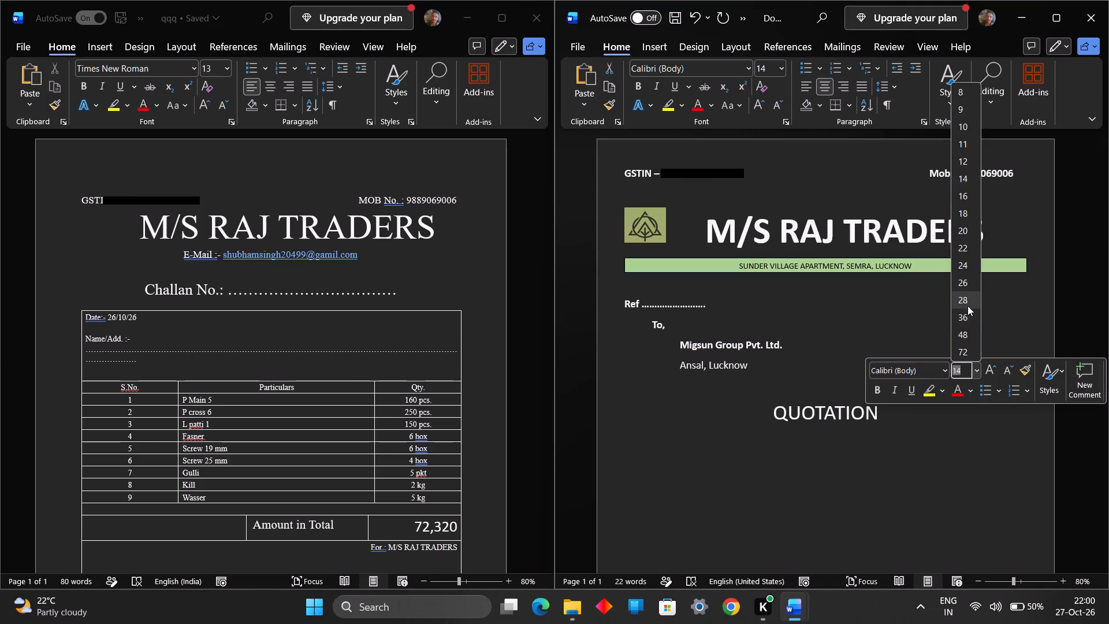
left_click(965, 284)
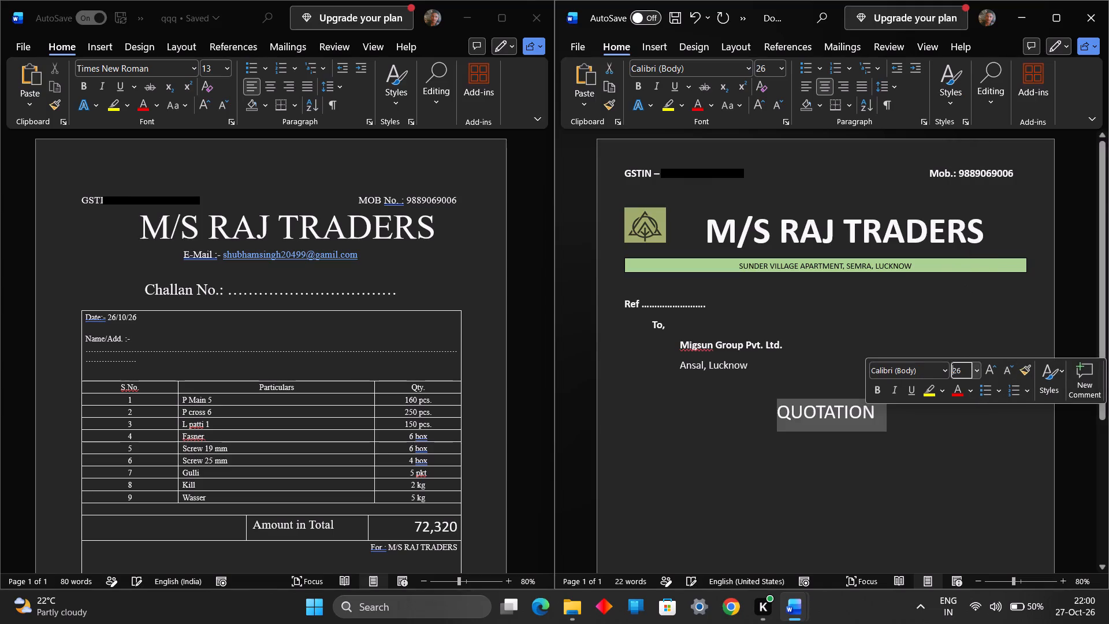
left_click(917, 389)
left_click(901, 470)
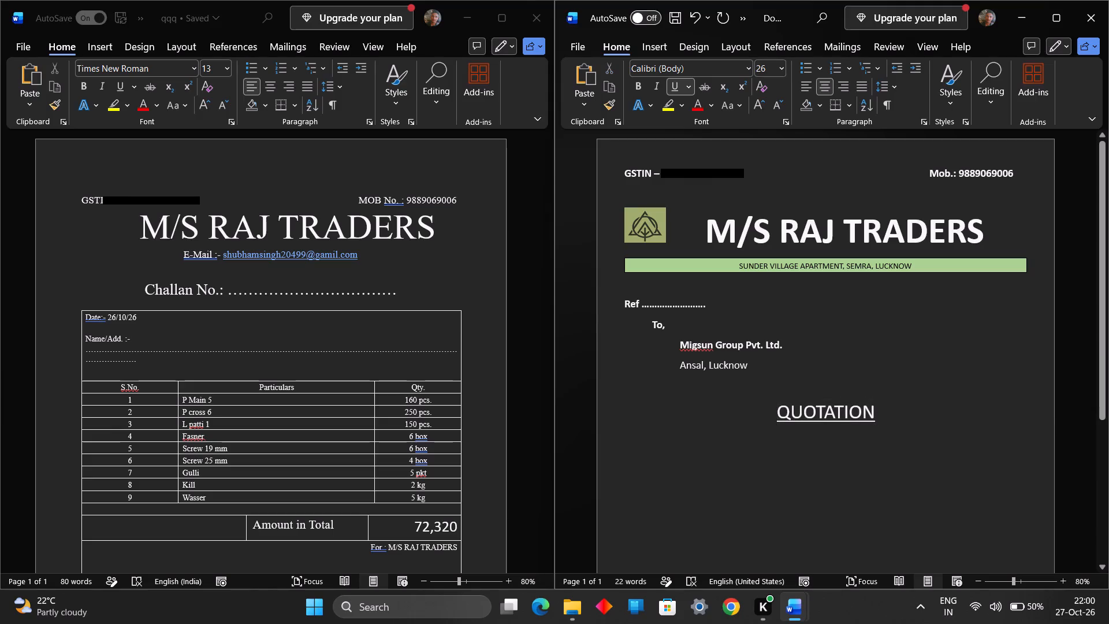
Remove the blank line between "Ansal, Lucknow" and the "QUOTATION" heading.
left_click(760, 387)
key("BackSpace")
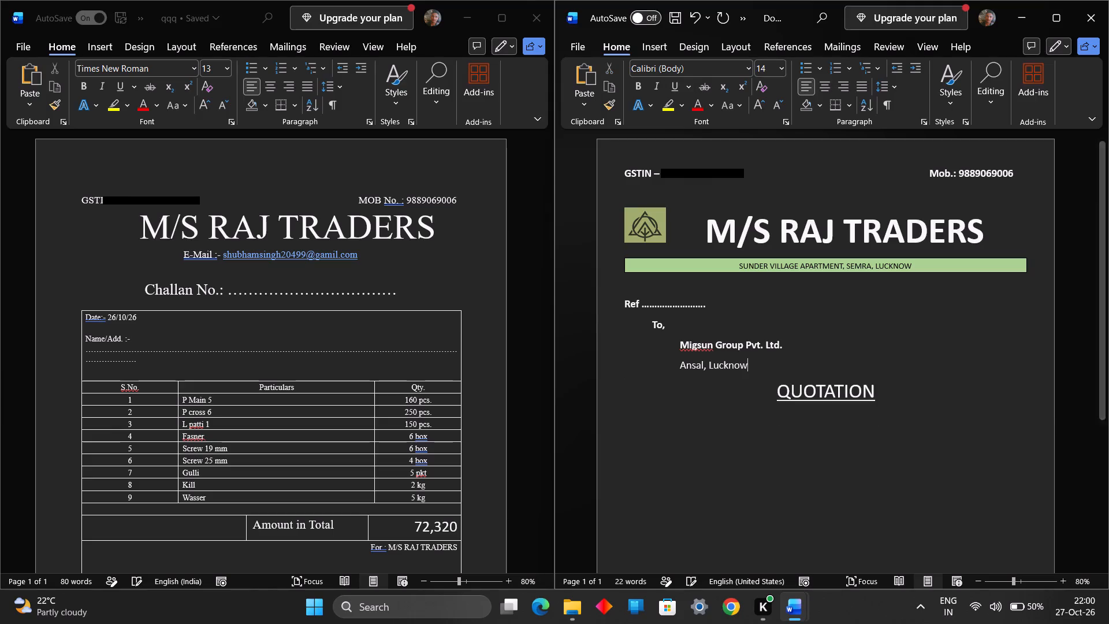
left_click(763, 381)
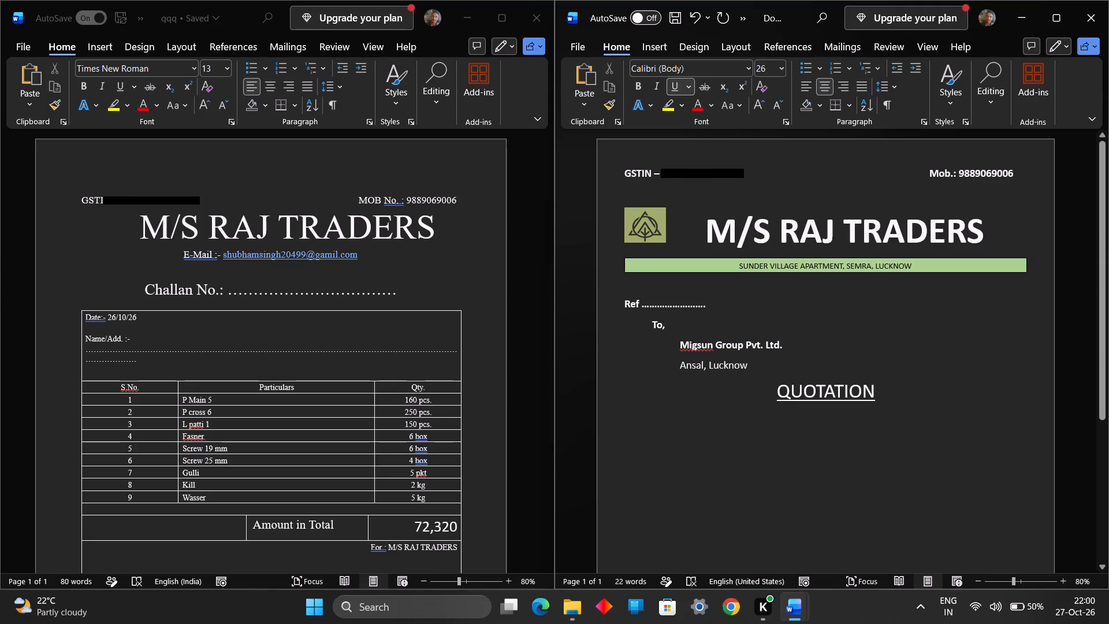
Remove the bold formatting from the "To," salutation.
left_click_drag(670, 326, 646, 328)
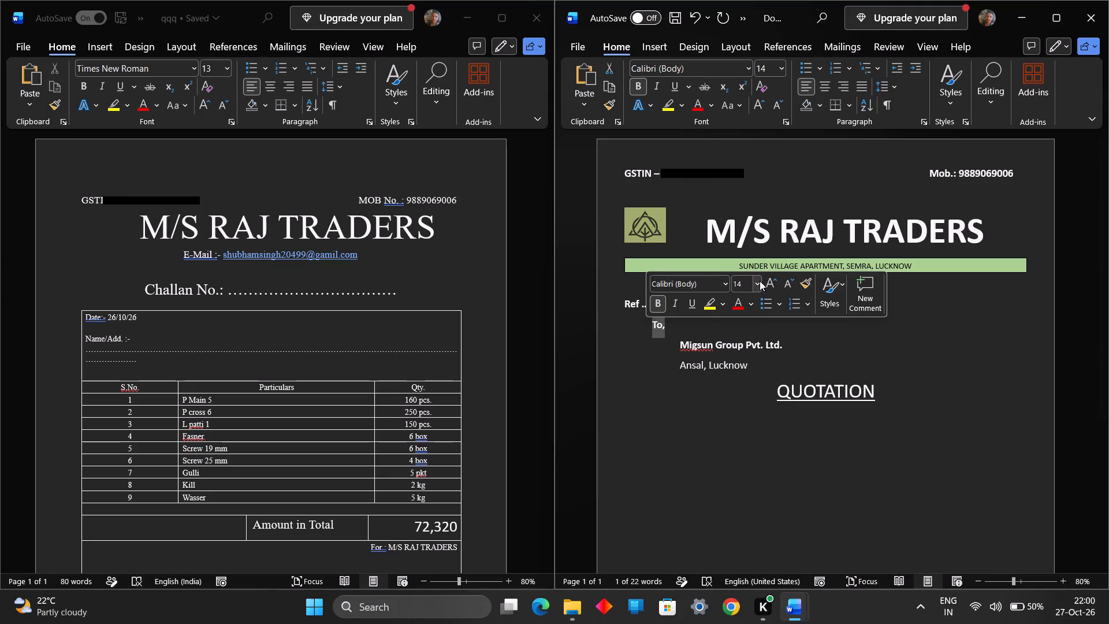
left_click(760, 281)
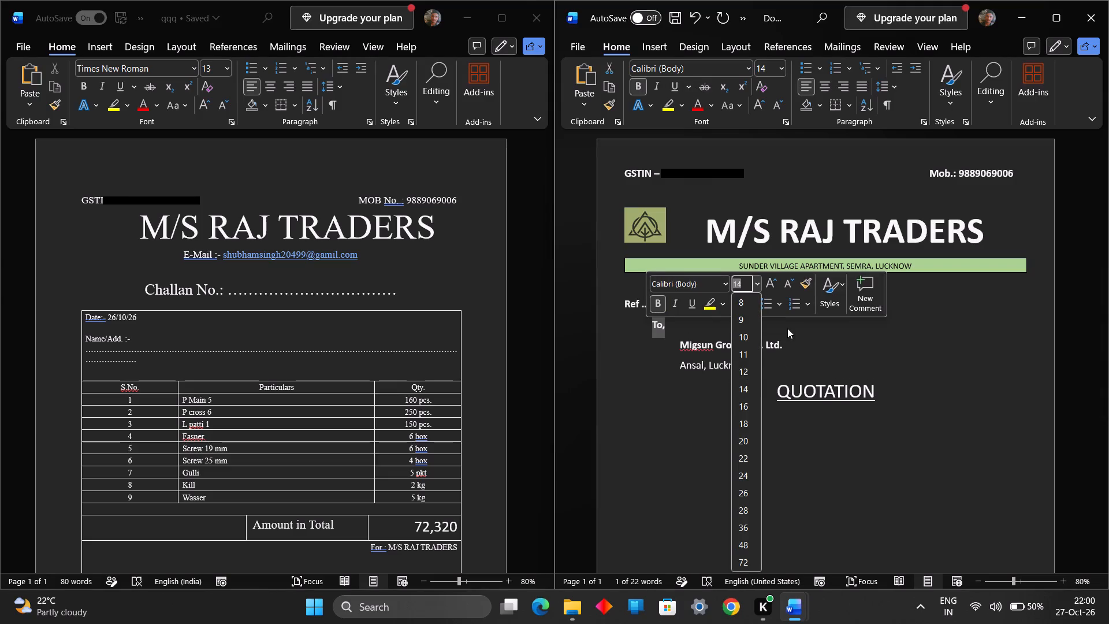
left_click(658, 304)
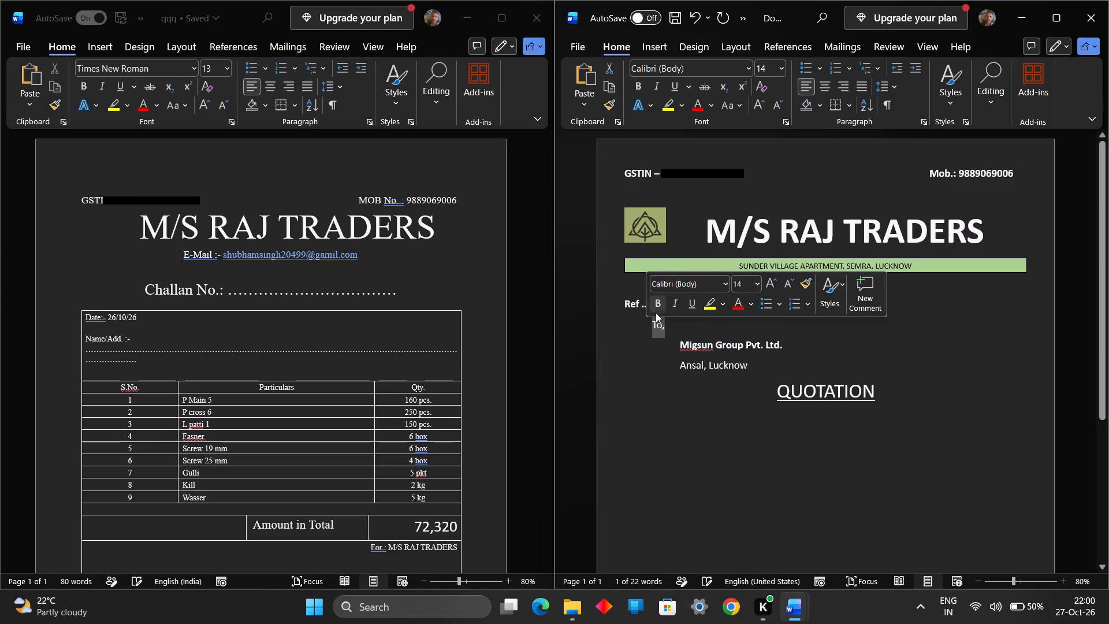
left_click(600, 467)
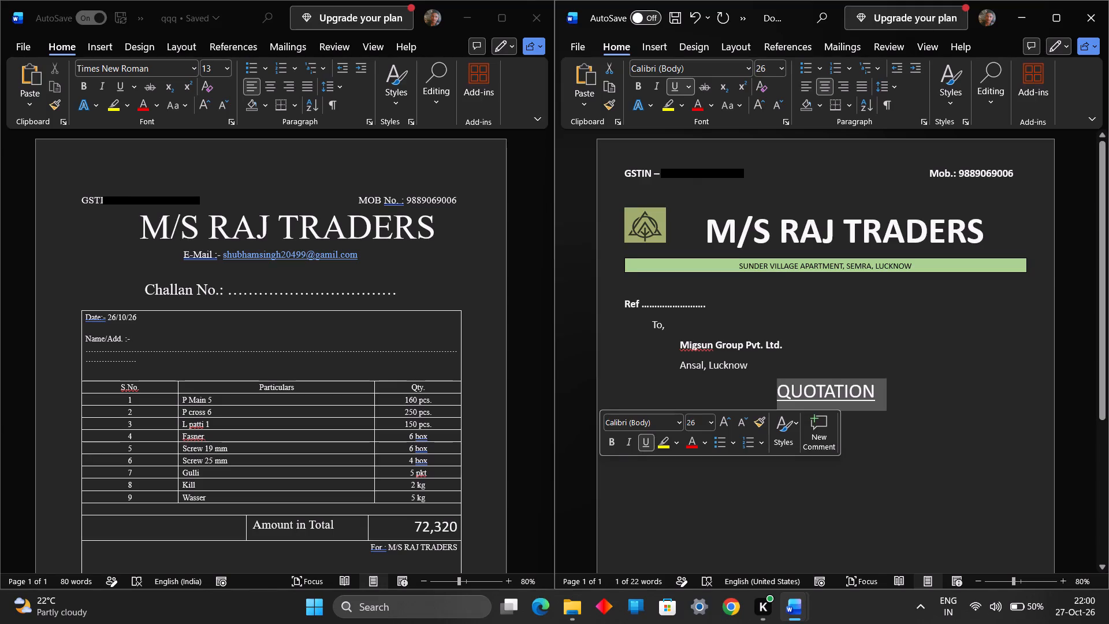
Change the font colour of the address text in the green bar to white.
left_click_drag(916, 267, 721, 272)
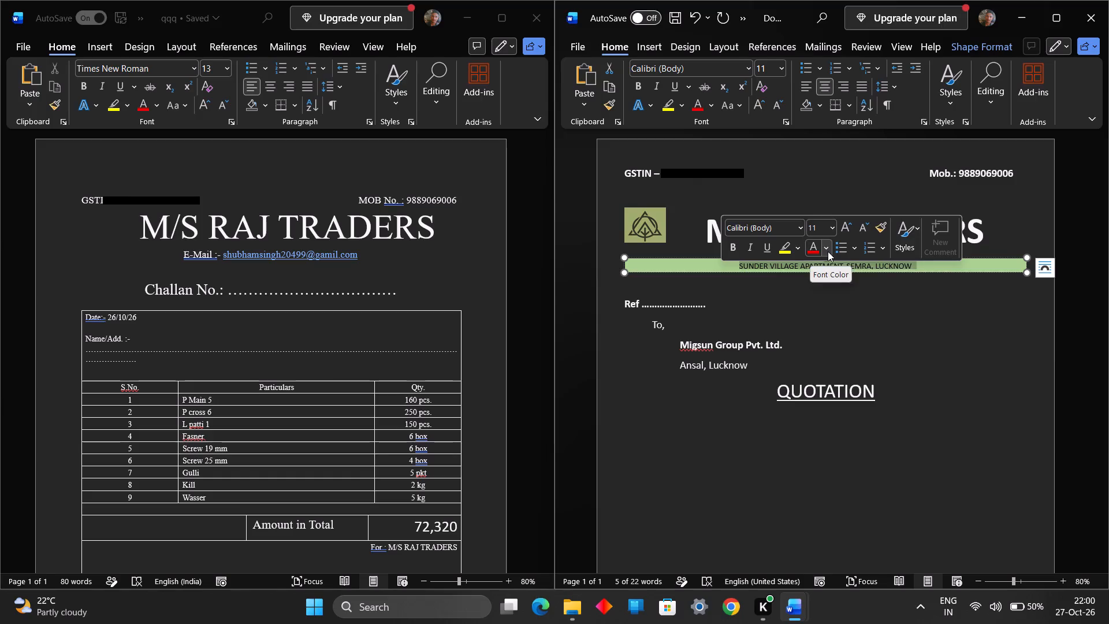
left_click(828, 251)
left_click(815, 341)
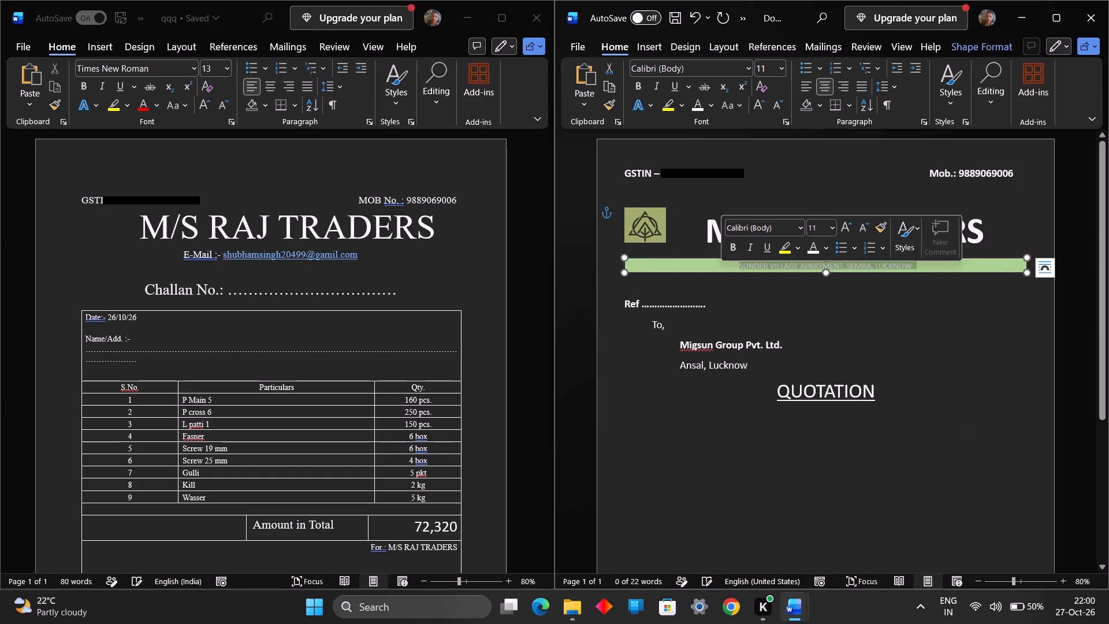
left_click(931, 313)
Set the address text in the green bar to font size 14 and make it bold.
left_click_drag(920, 265, 918, 265)
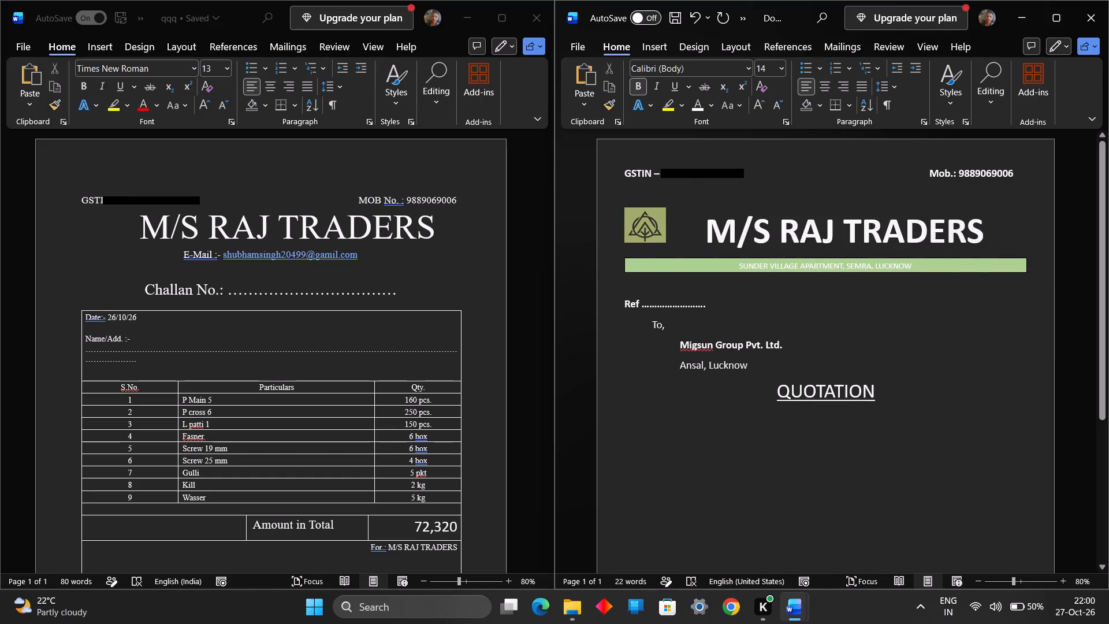
left_click_drag(918, 265, 750, 268)
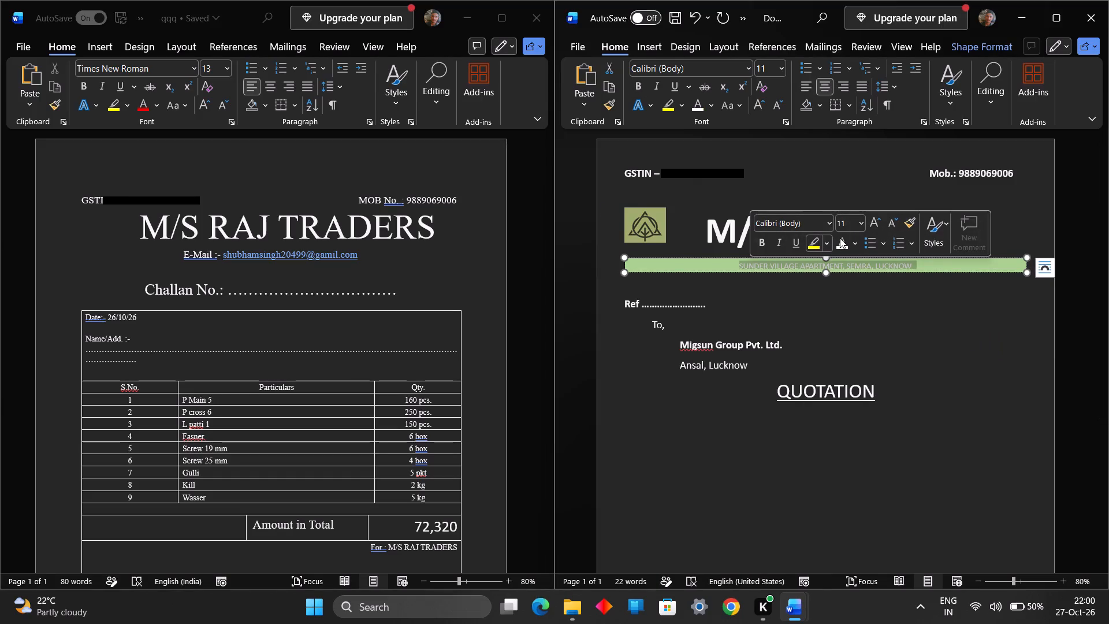
left_click(857, 225)
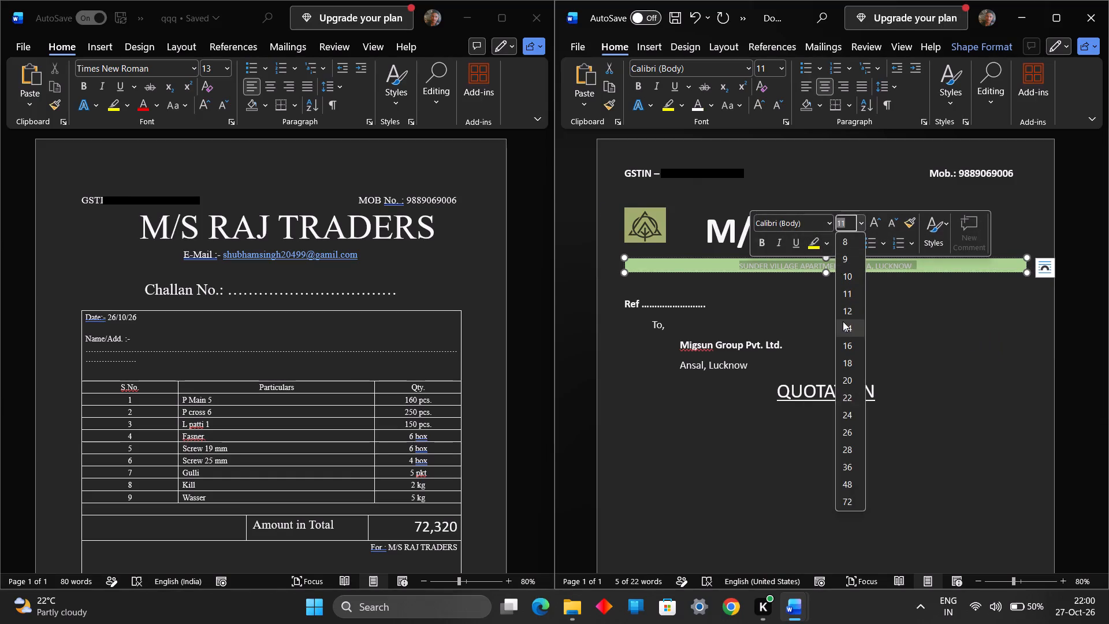
left_click(846, 326)
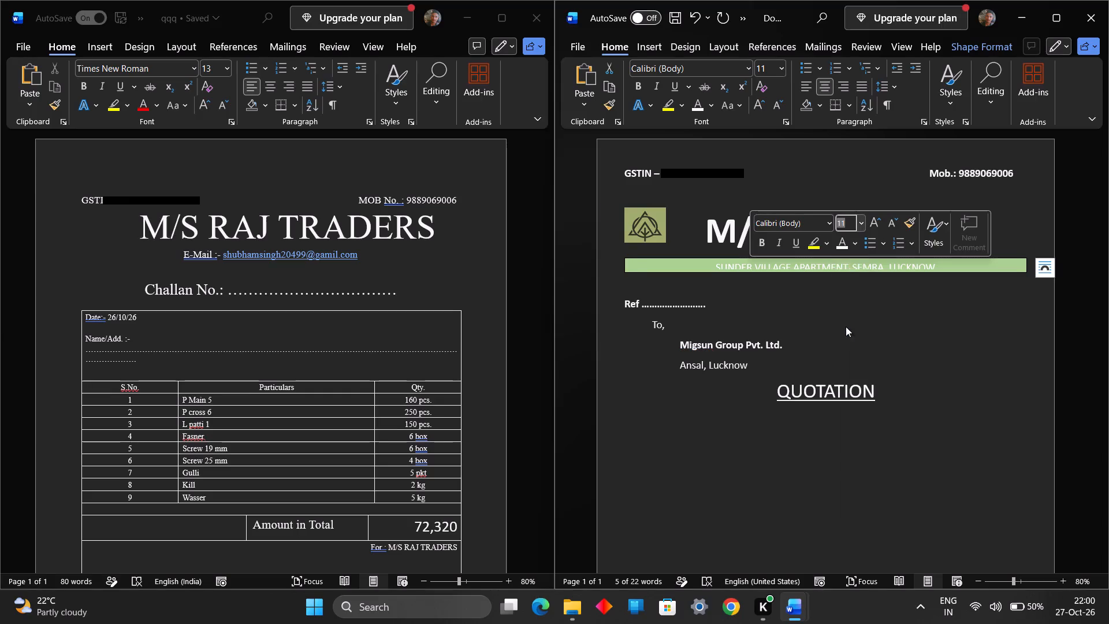
left_click(758, 246)
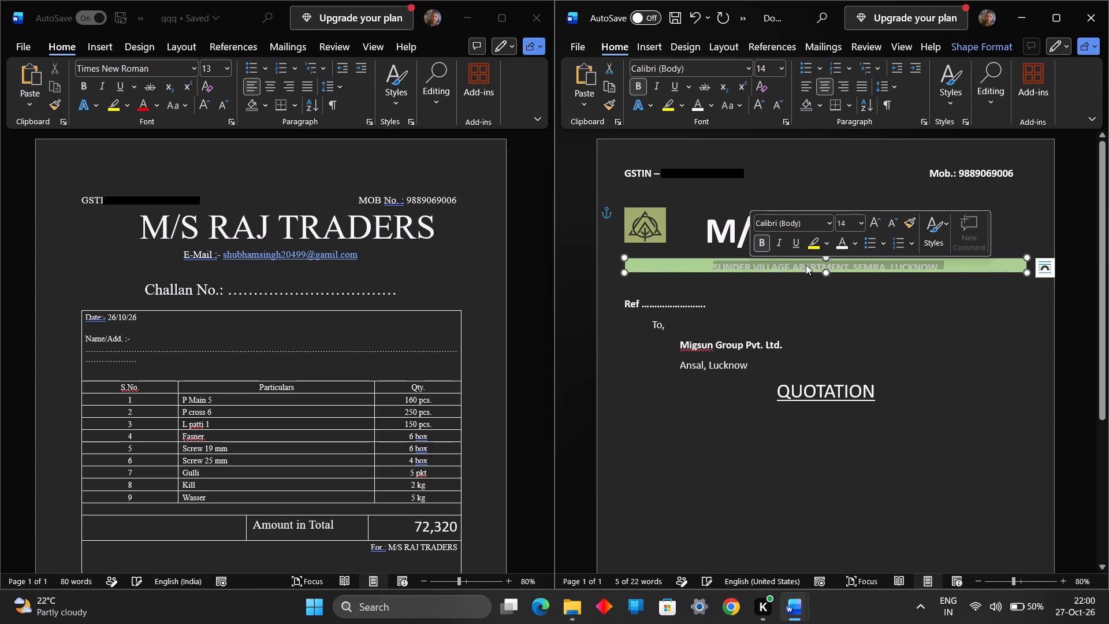
Increase the height of the green address bar slightly so that the full line of address text fits inside it.
left_click(1009, 312)
left_click(829, 272)
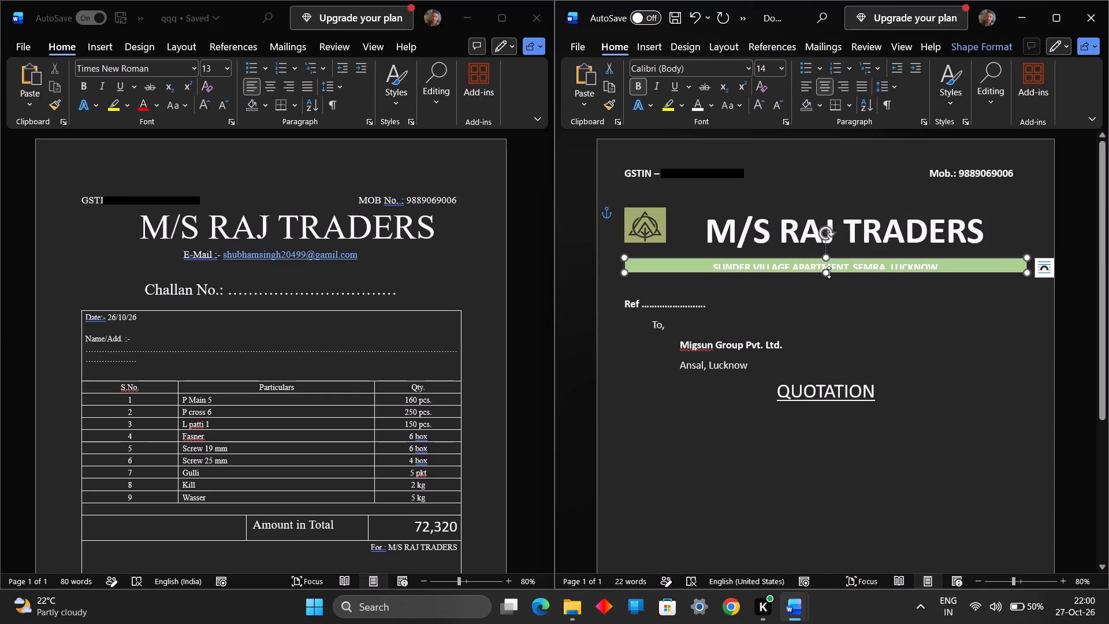
left_click_drag(827, 273, 828, 279)
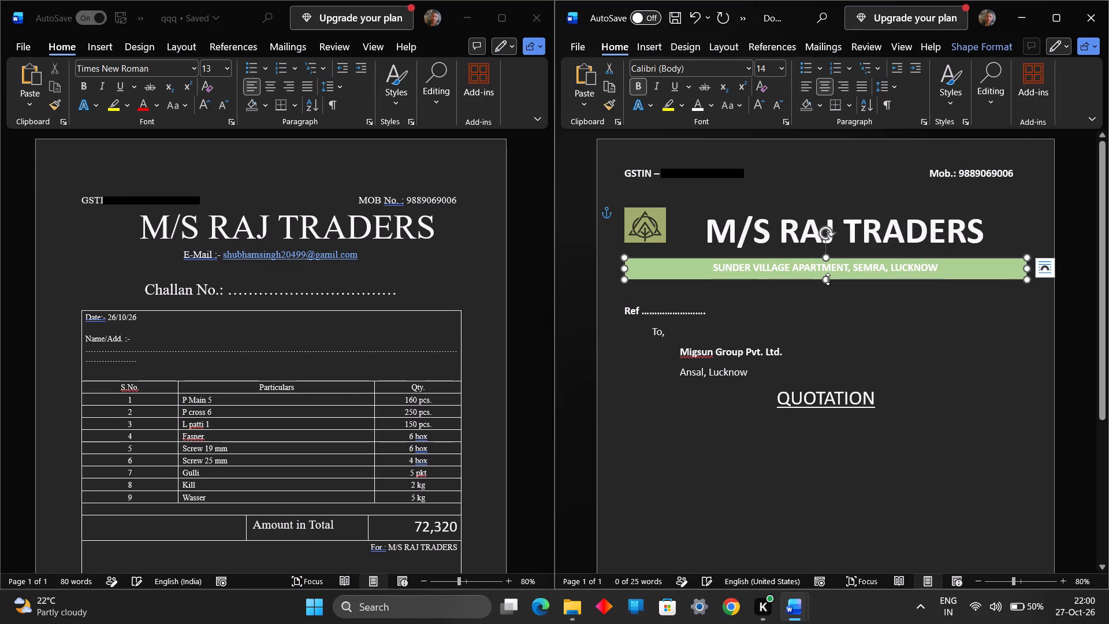
left_click(828, 279)
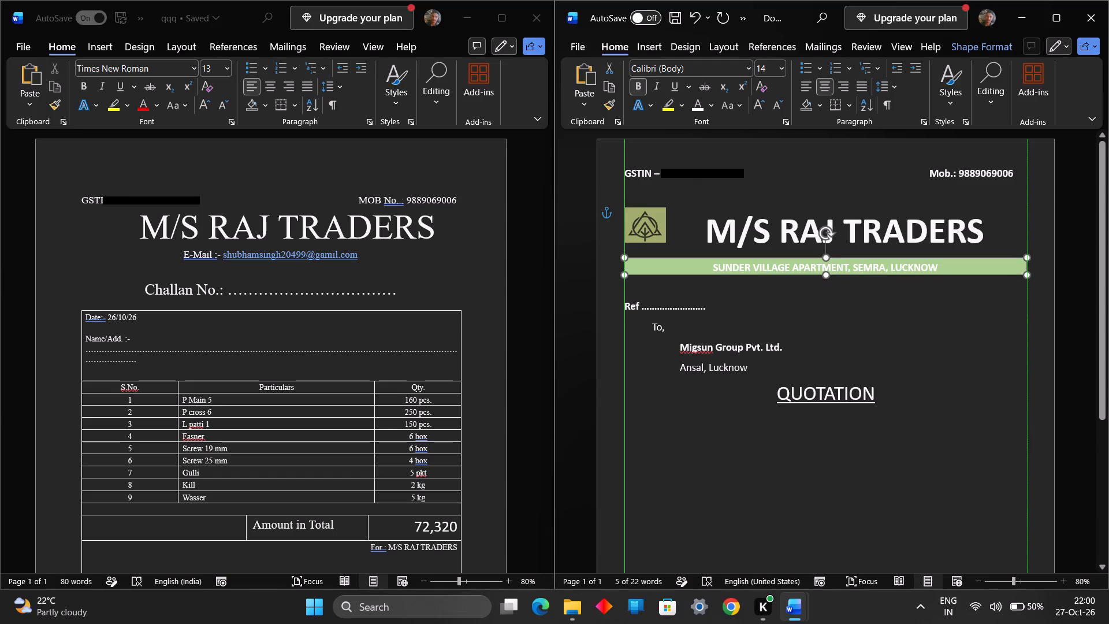
left_click(710, 436)
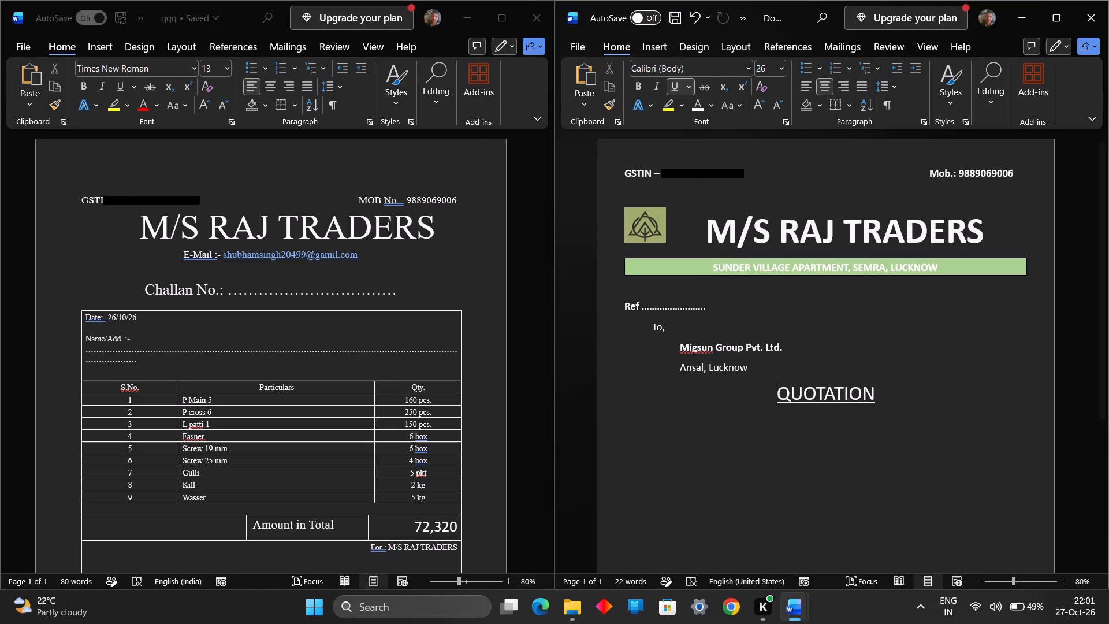
Examine the empty space below the QUOTATION heading and the reference challan's layout down to its signatory block.
scroll(866, 414, "down", 9)
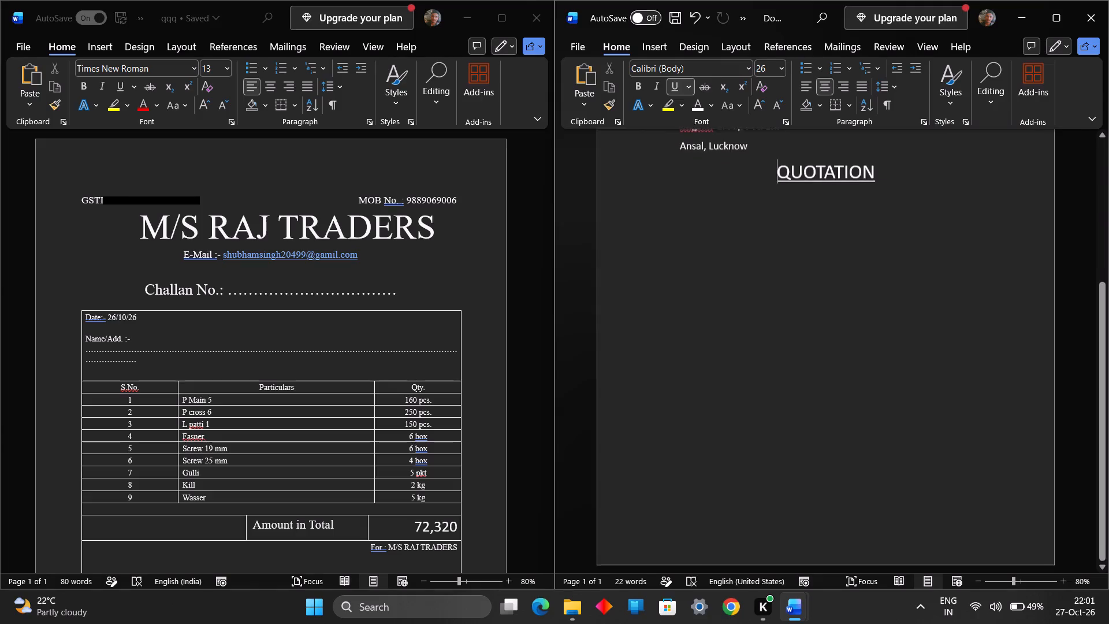
scroll(866, 414, "down", 1)
scroll(403, 438, "down", 4)
scroll(402, 440, "up", 2)
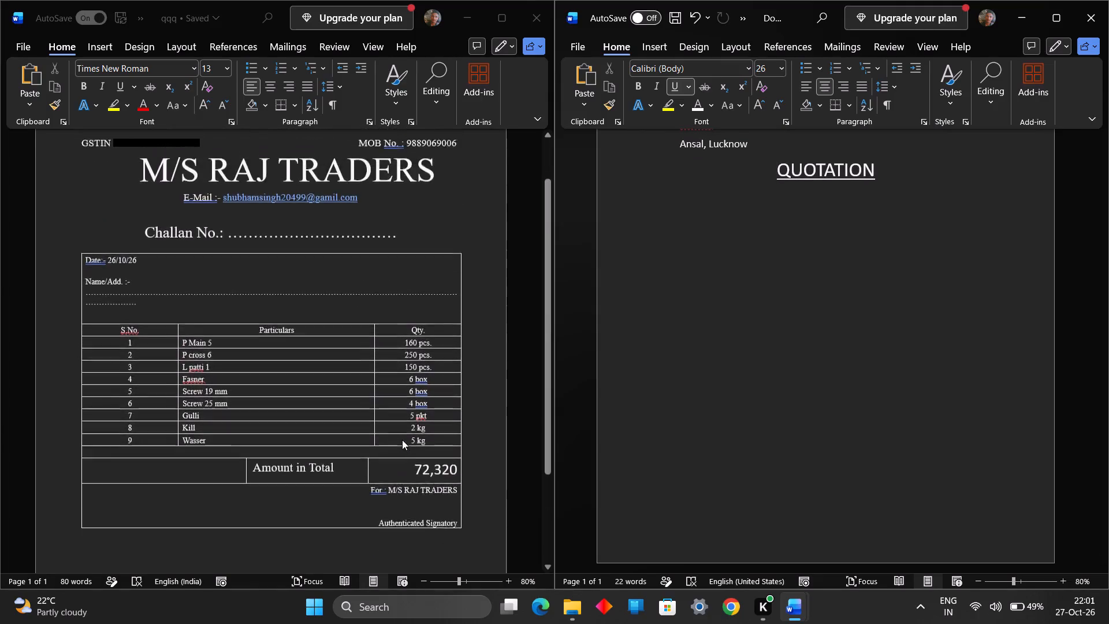
scroll(404, 440, "up", 3)
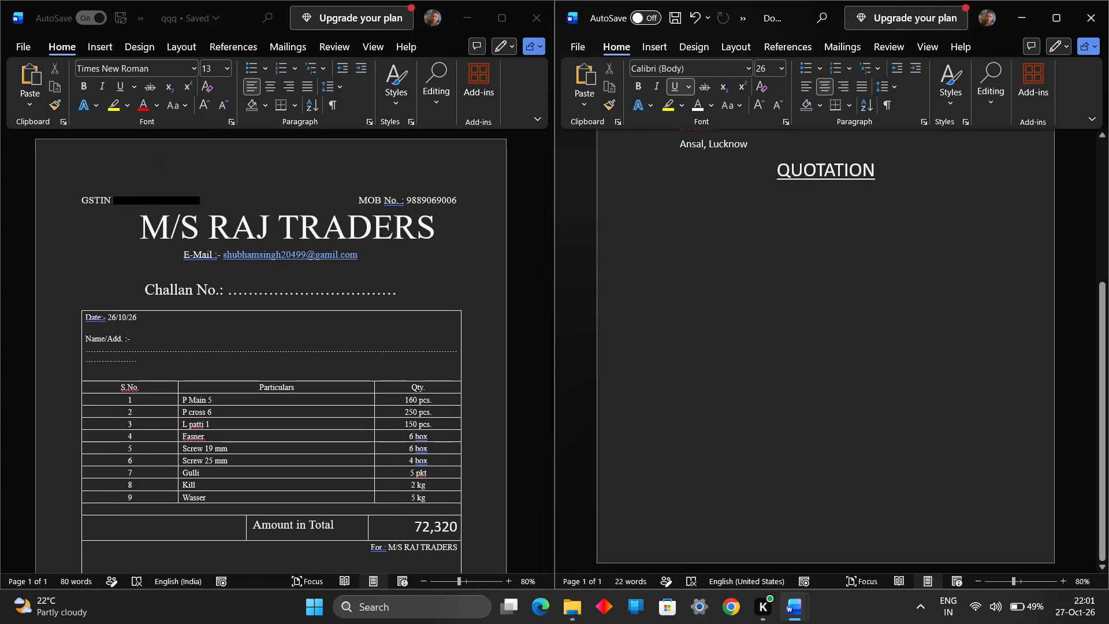
scroll(680, 480, "up", 6)
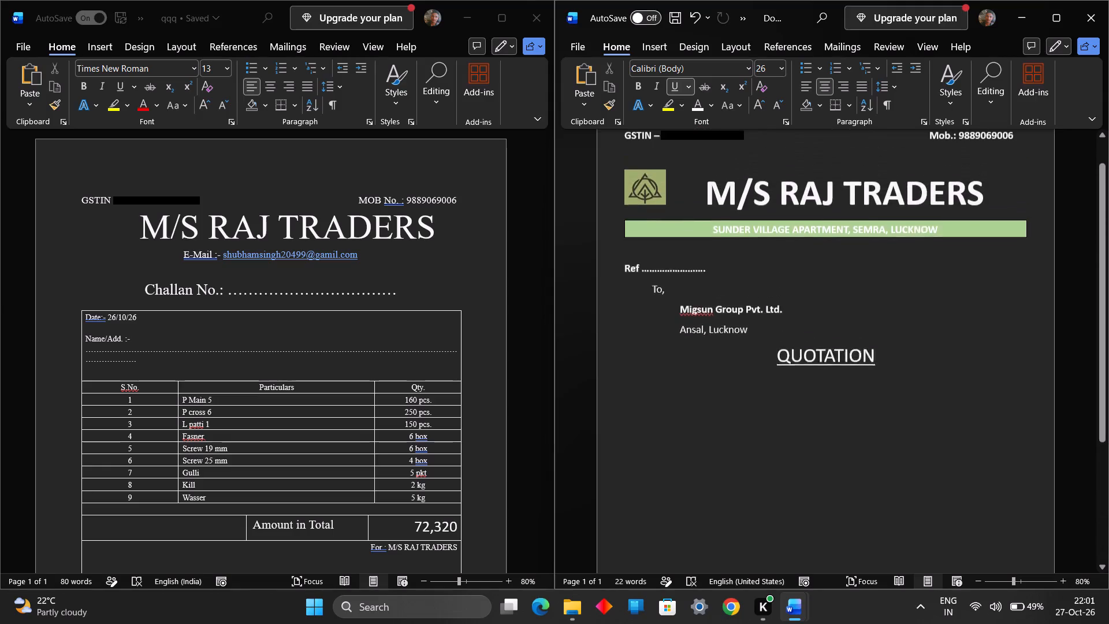
scroll(680, 480, "up", 6)
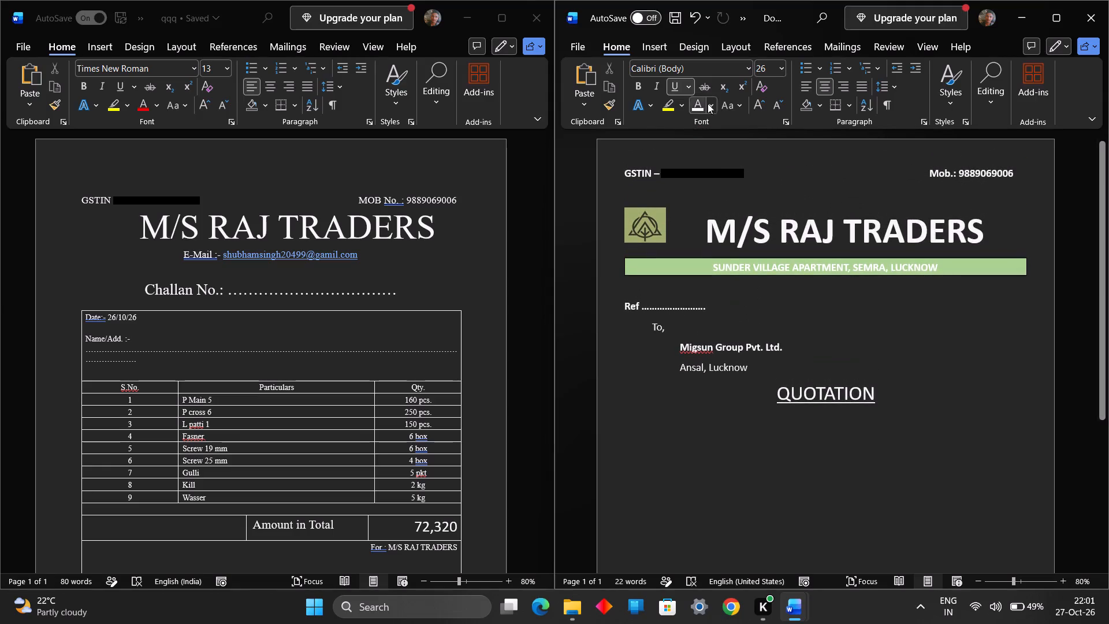
Open the list of paper sizes for the quotation document.
left_click(684, 41)
left_click(658, 49)
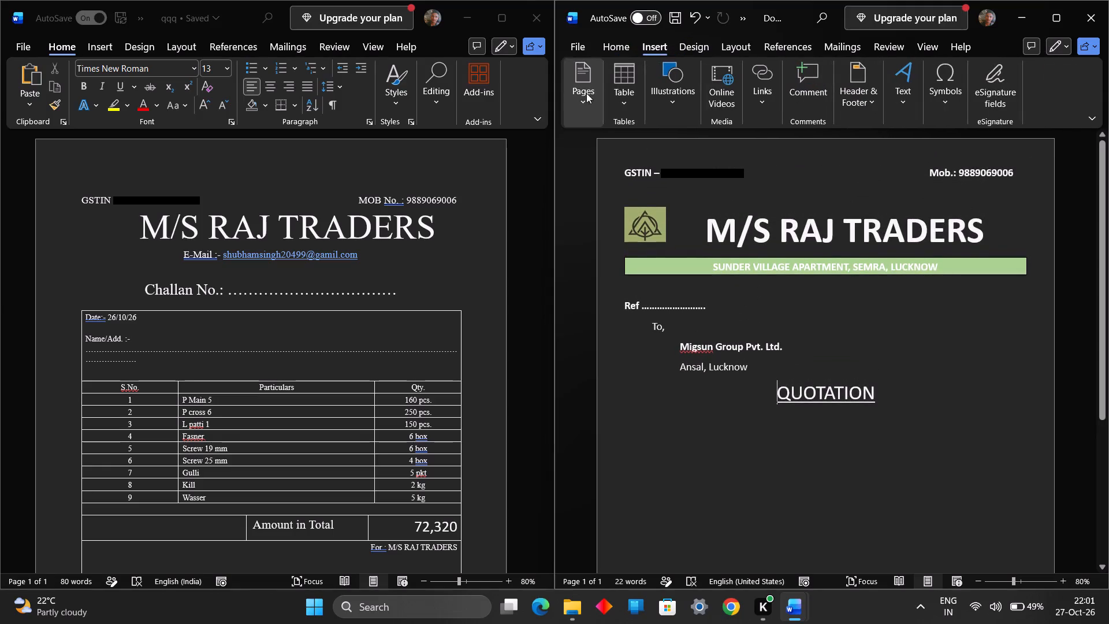
left_click(725, 47)
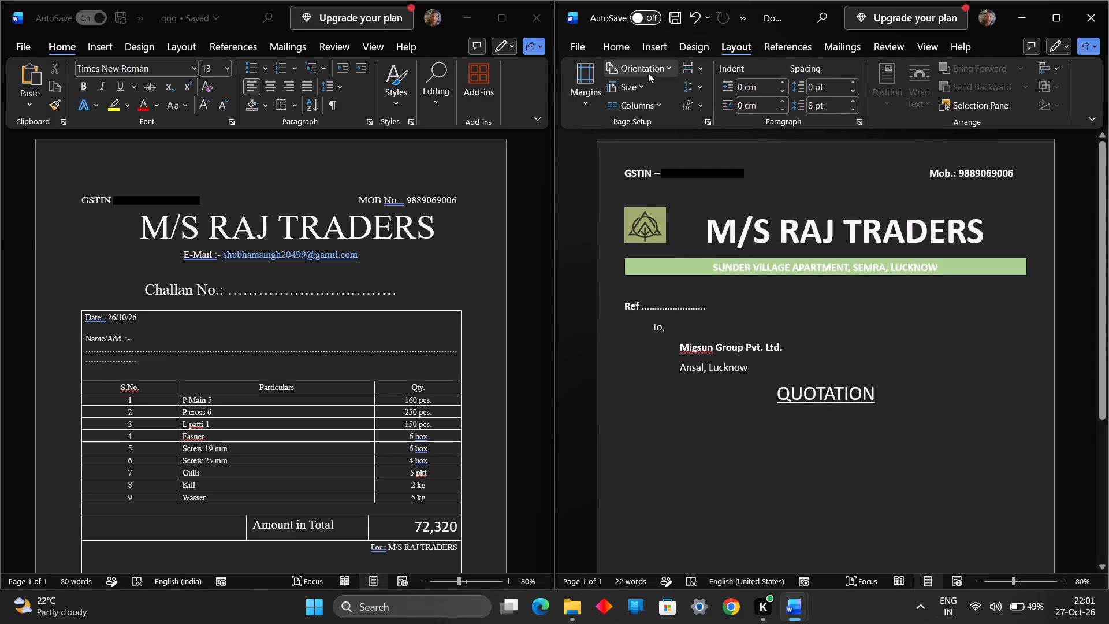
left_click(639, 88)
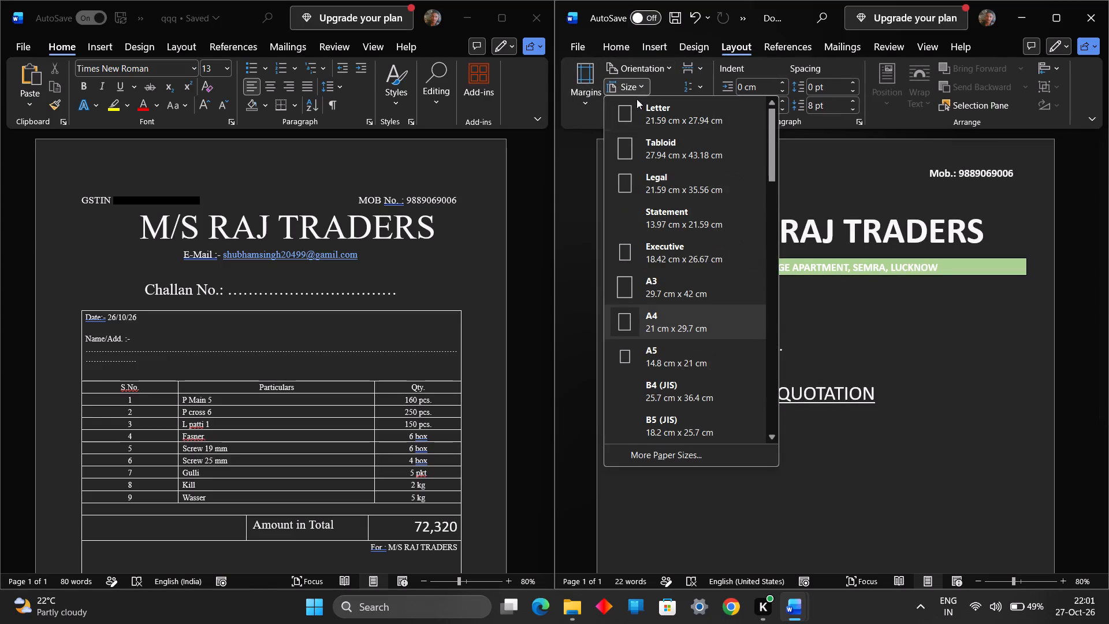
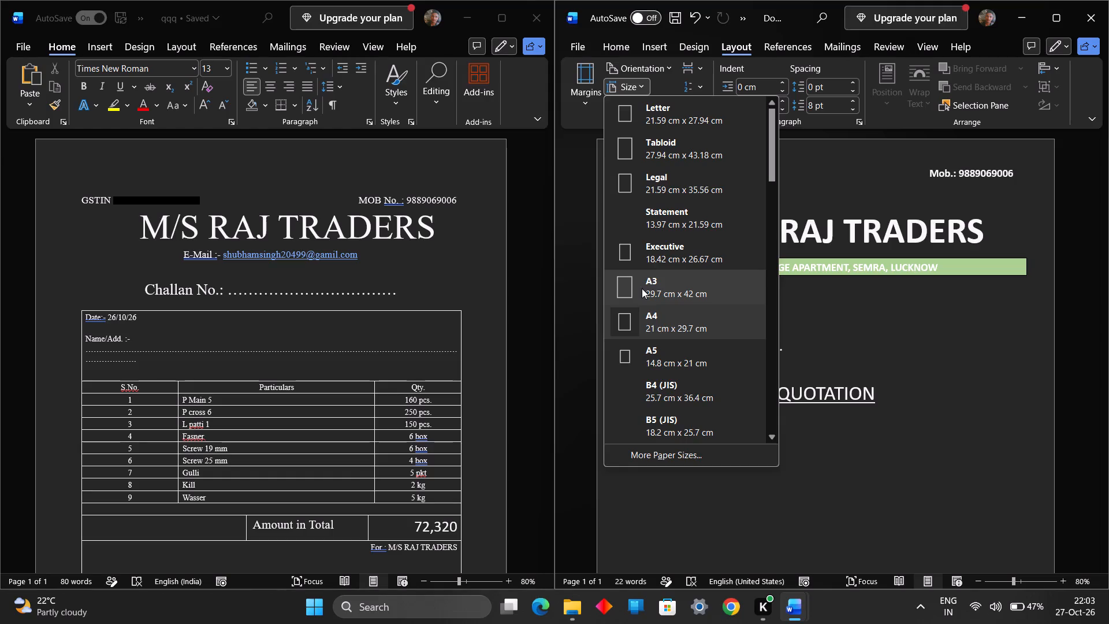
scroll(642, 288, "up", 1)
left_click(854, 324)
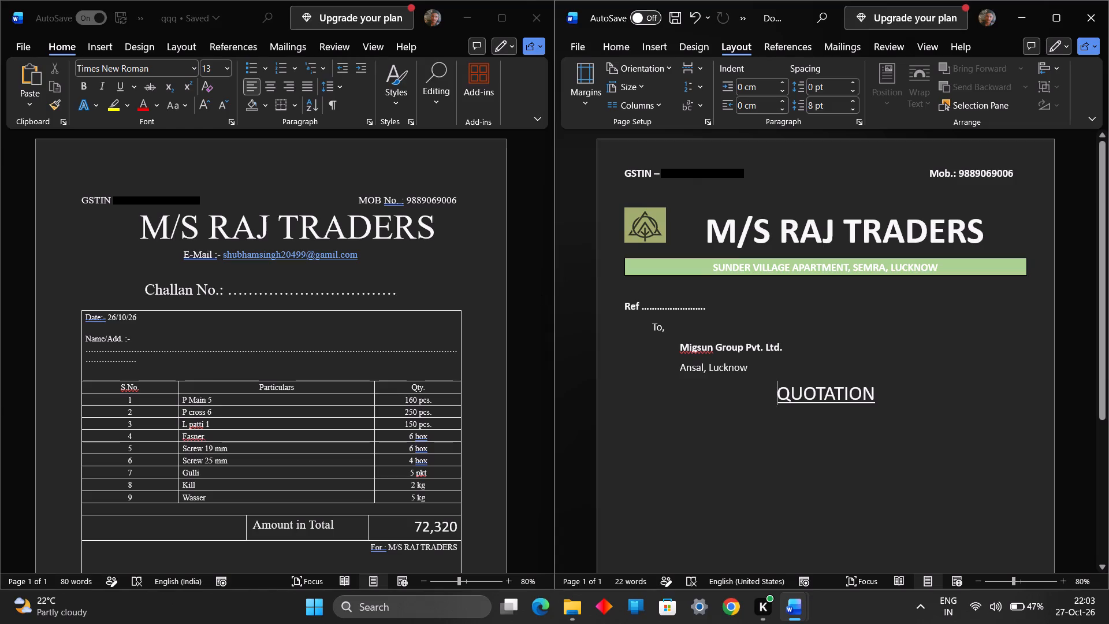
Remove the blank line between the GSTIN line and the M/S RAJ TRADERS company name.
left_click(623, 192)
key("BackSpace")
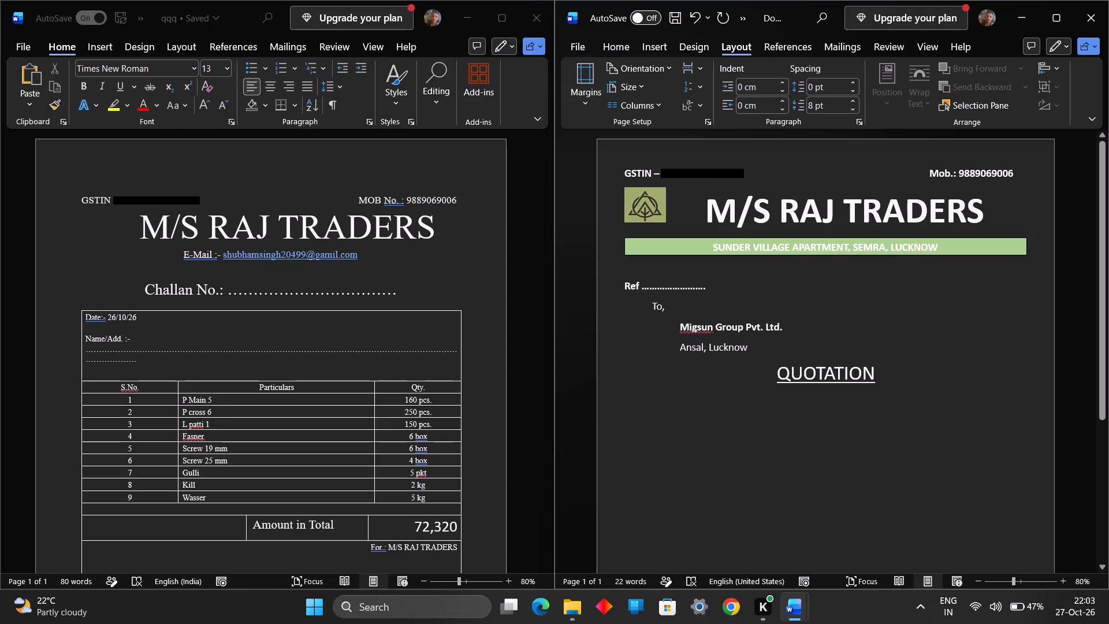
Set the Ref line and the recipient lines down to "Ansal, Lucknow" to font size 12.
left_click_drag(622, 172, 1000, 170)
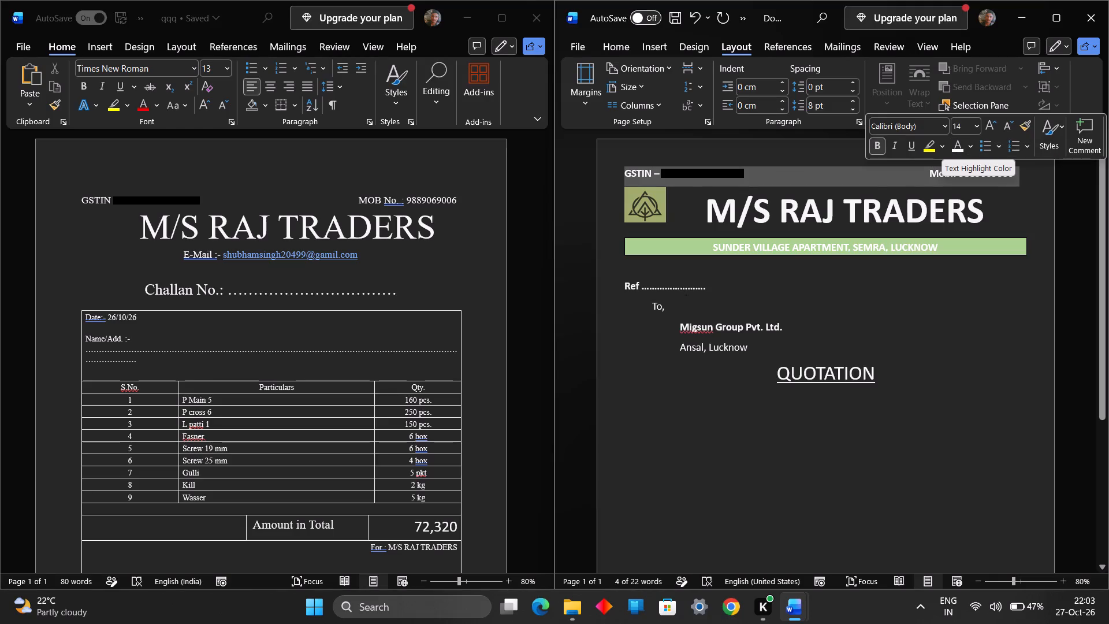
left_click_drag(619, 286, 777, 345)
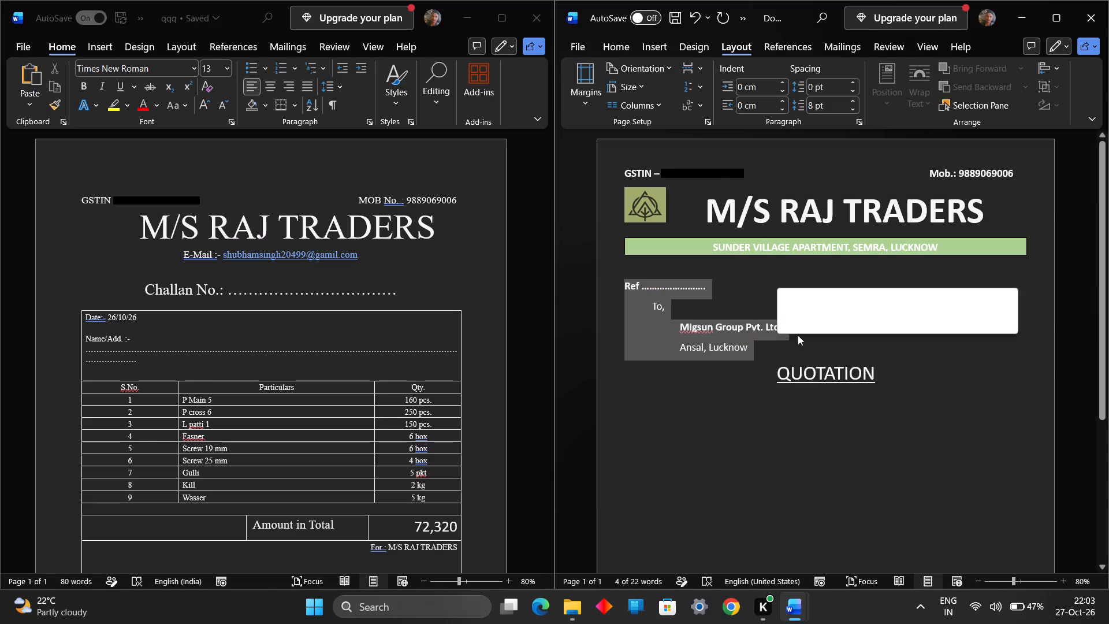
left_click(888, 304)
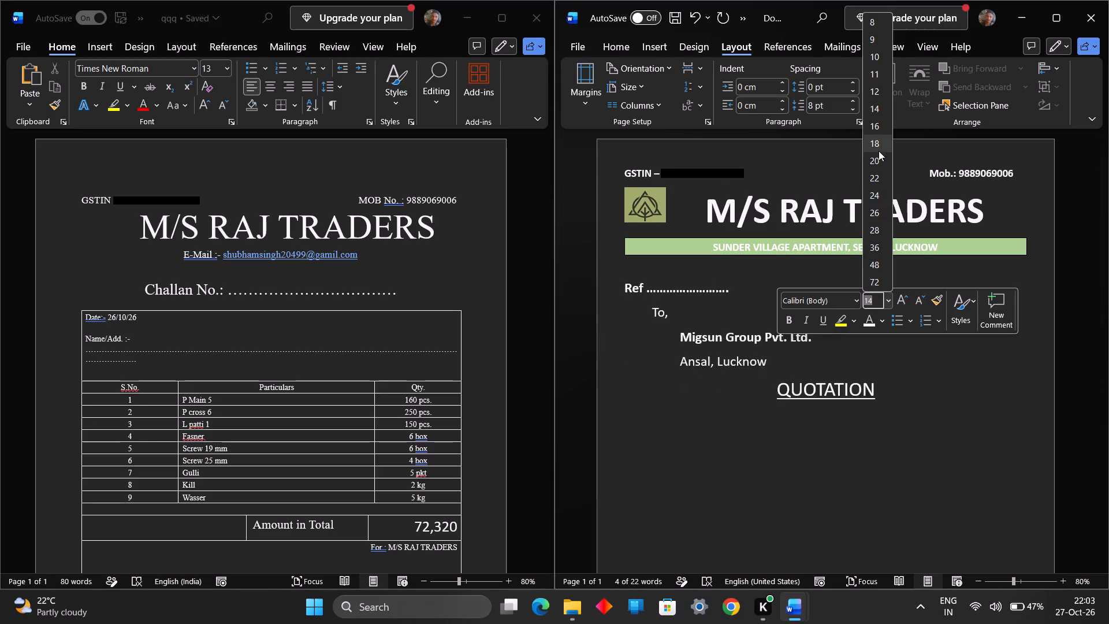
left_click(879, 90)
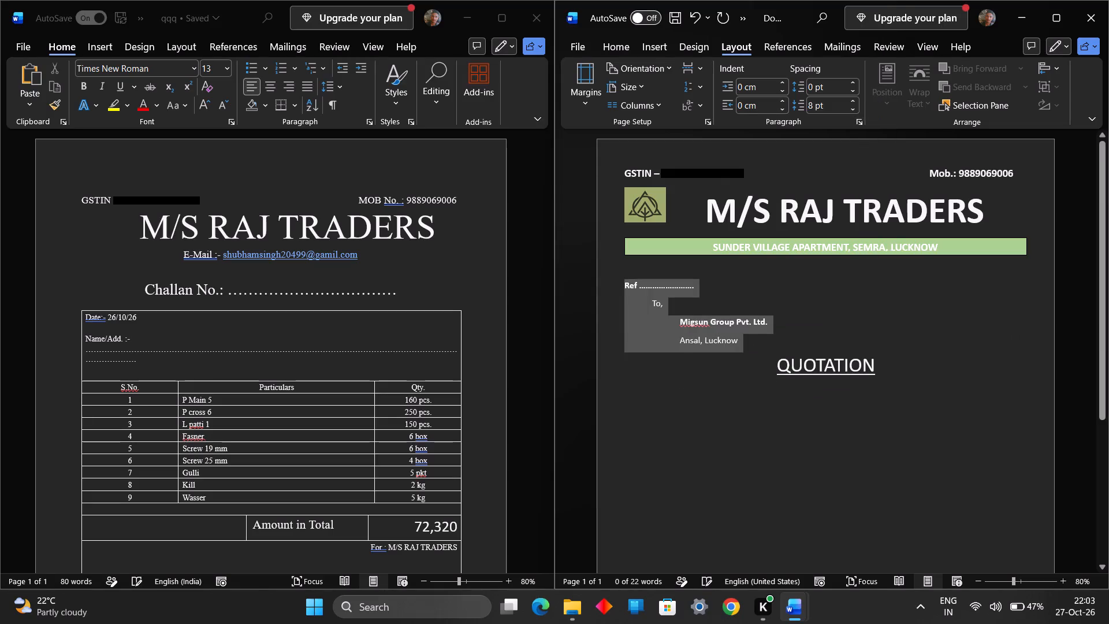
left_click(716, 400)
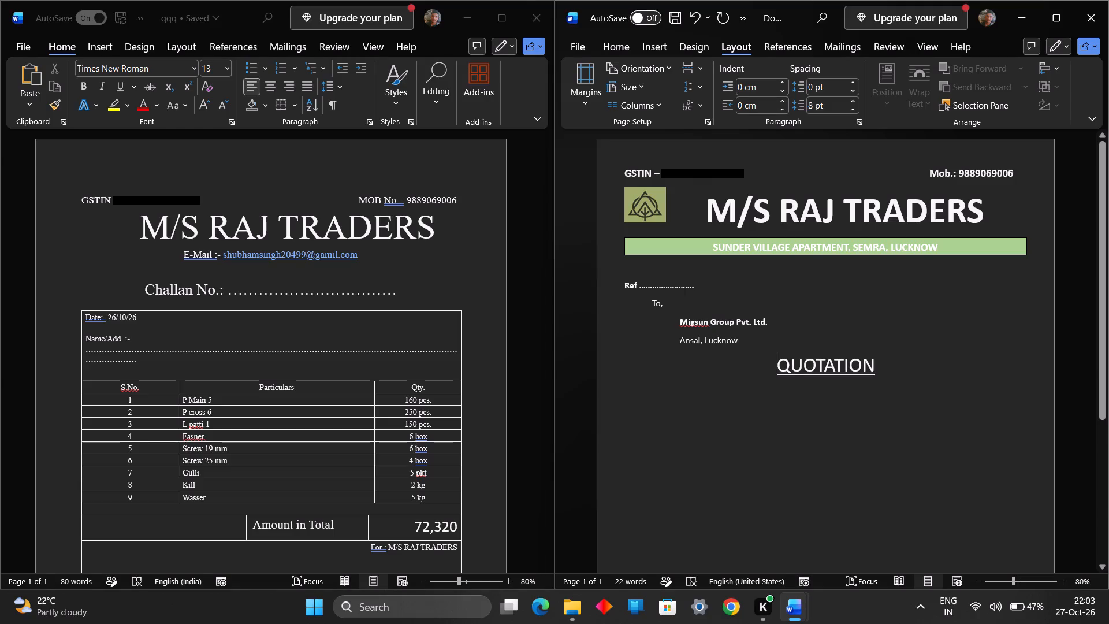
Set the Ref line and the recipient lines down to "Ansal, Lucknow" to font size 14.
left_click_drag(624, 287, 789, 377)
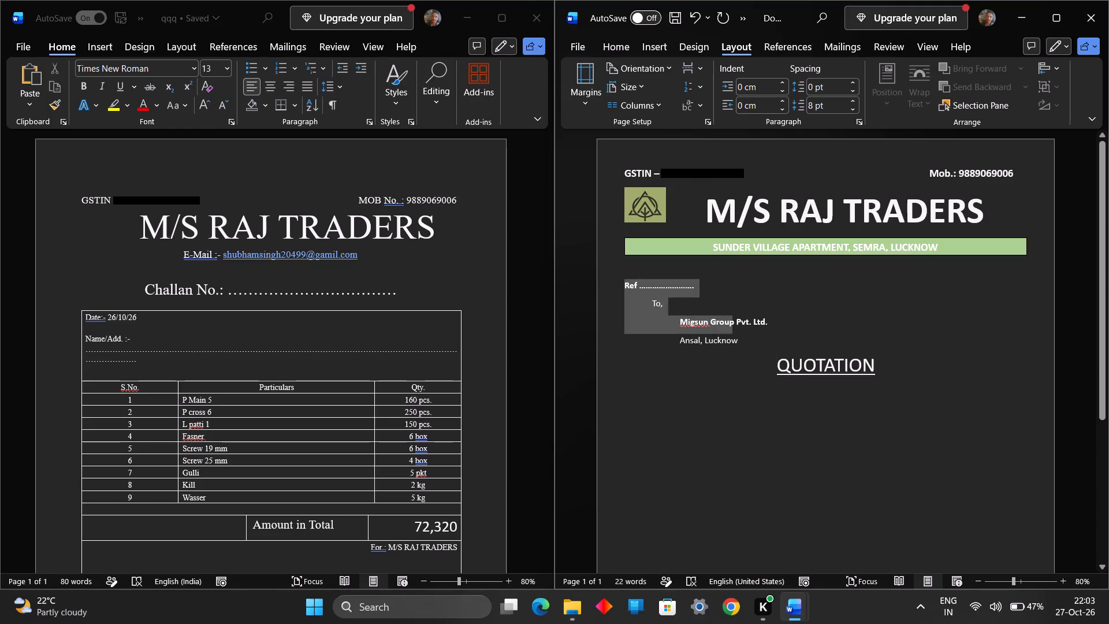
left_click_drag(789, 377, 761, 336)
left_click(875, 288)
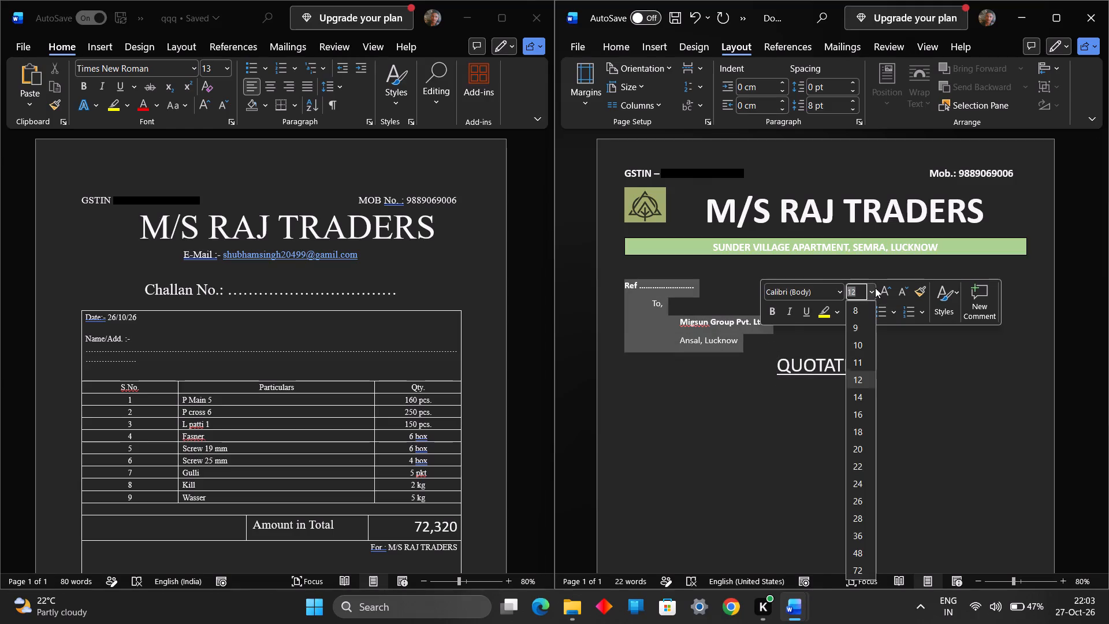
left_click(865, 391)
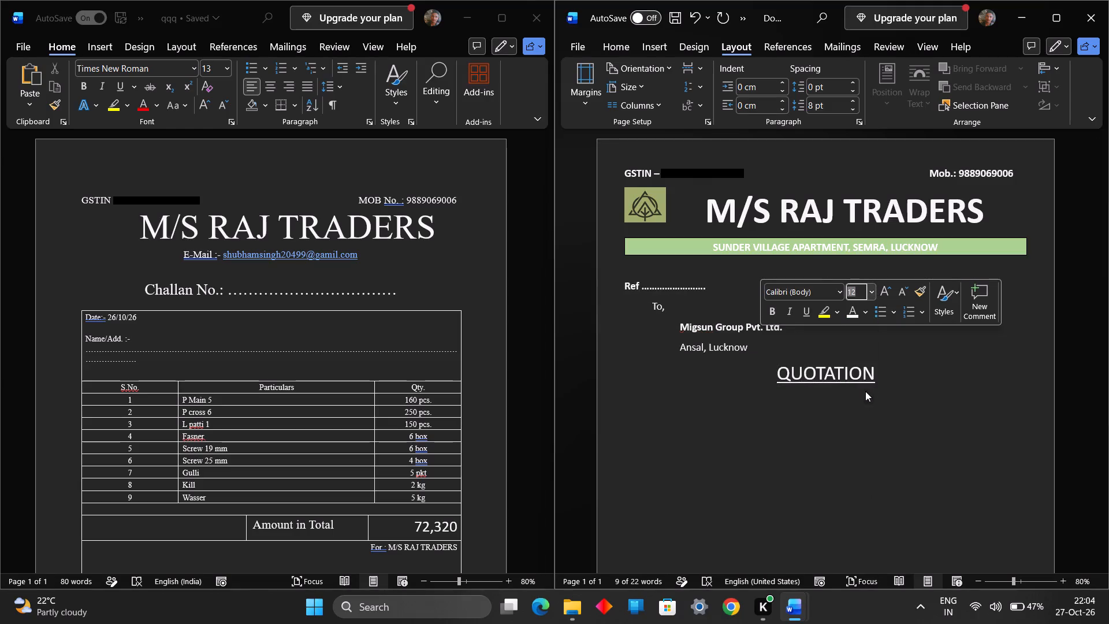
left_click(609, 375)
Remove the space after the recipient paragraphs from "To," through "Ansal, Lucknow".
left_click(616, 281)
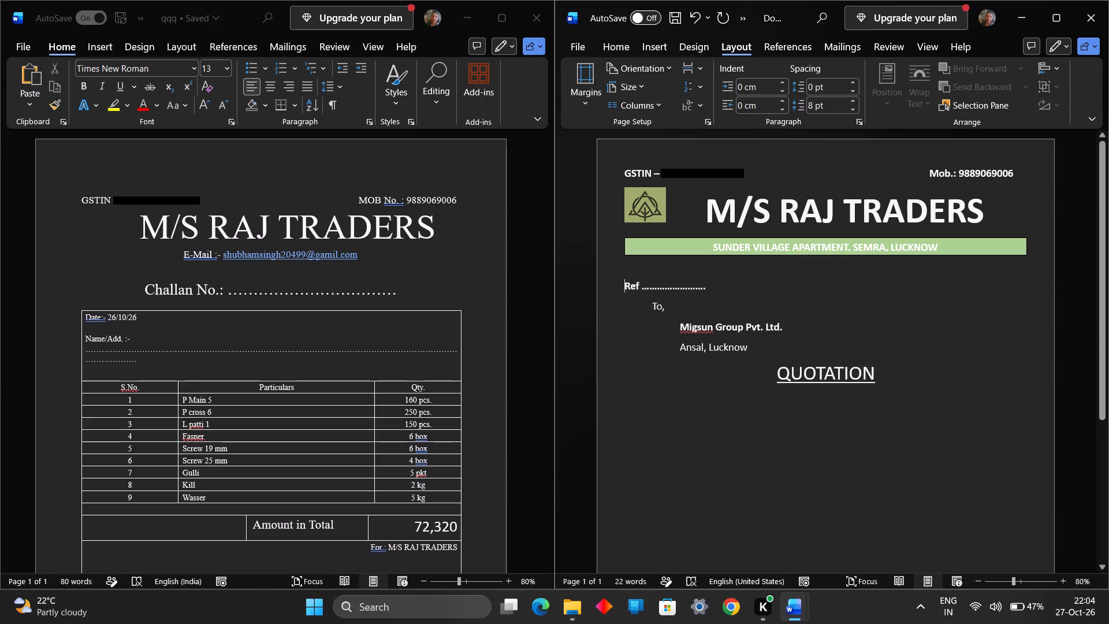
left_click(621, 271)
left_click_drag(622, 272, 627, 281)
left_click_drag(651, 305, 652, 307)
left_click_drag(652, 307, 719, 341)
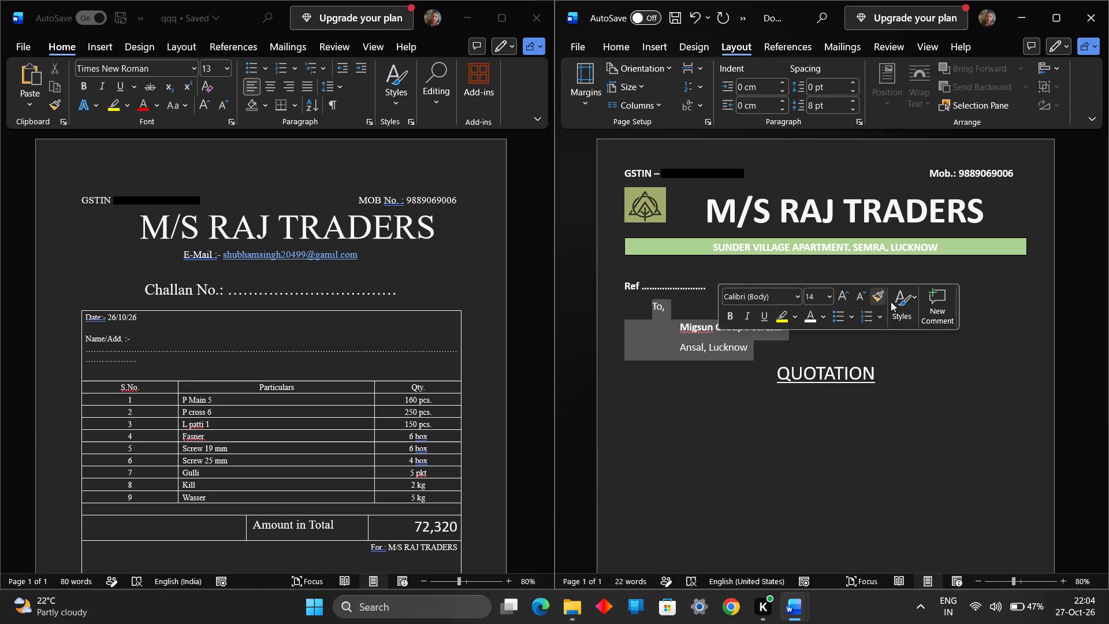
left_click(691, 49)
left_click(656, 50)
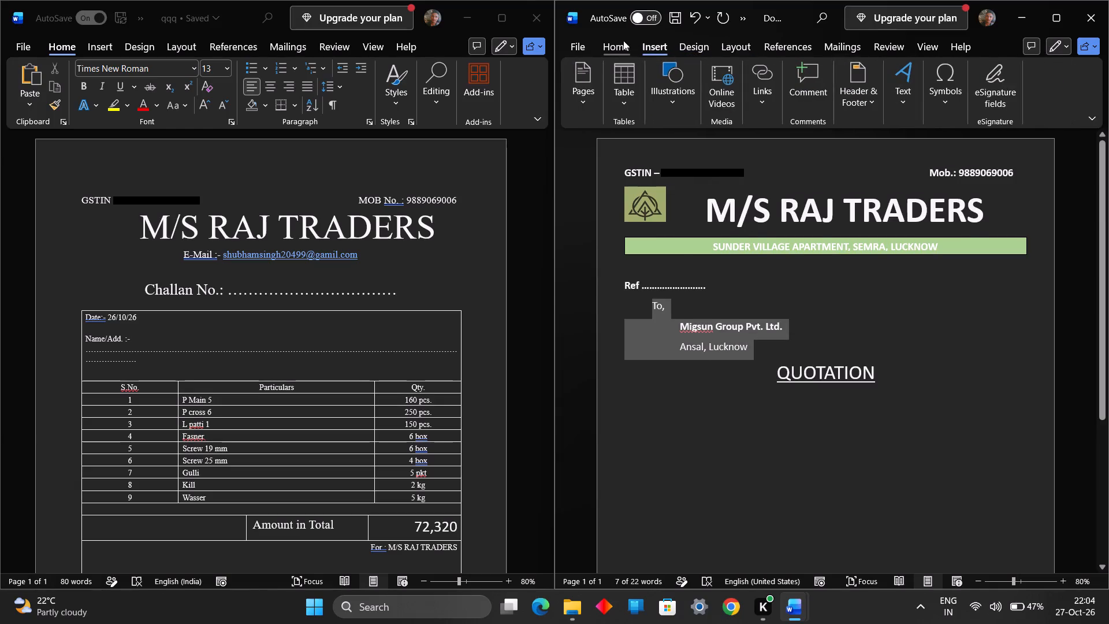
left_click(623, 39)
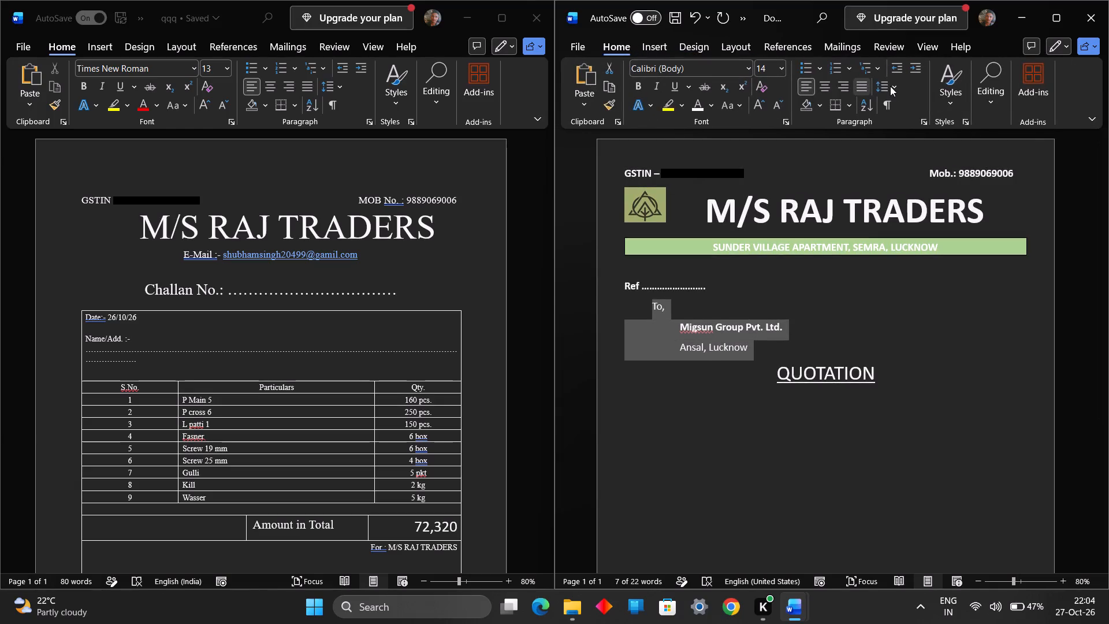
left_click(890, 86)
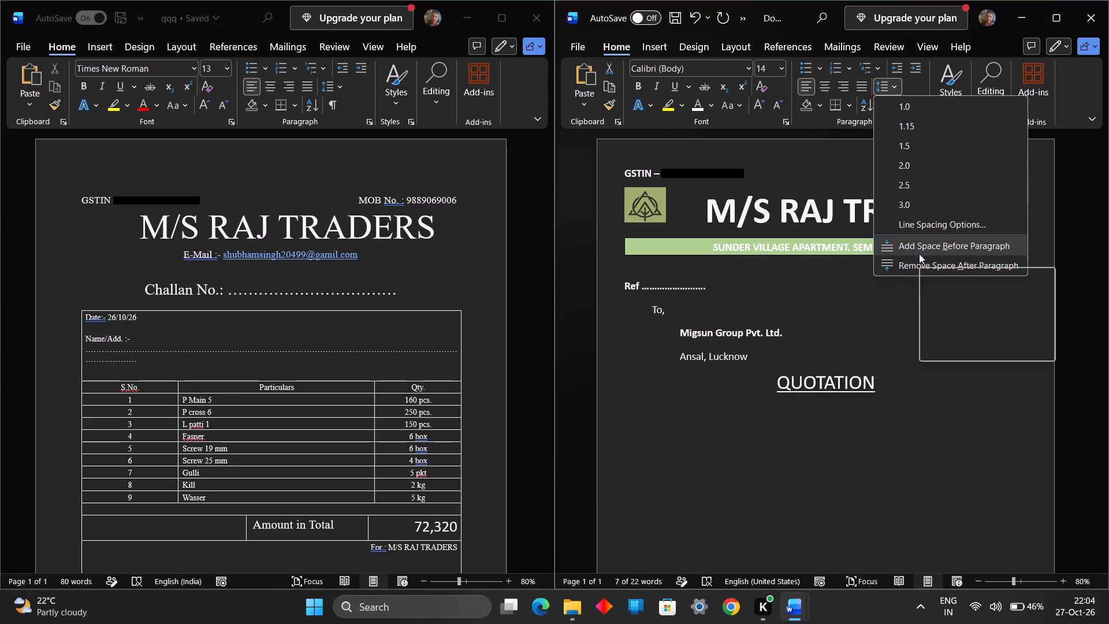
left_click(921, 258)
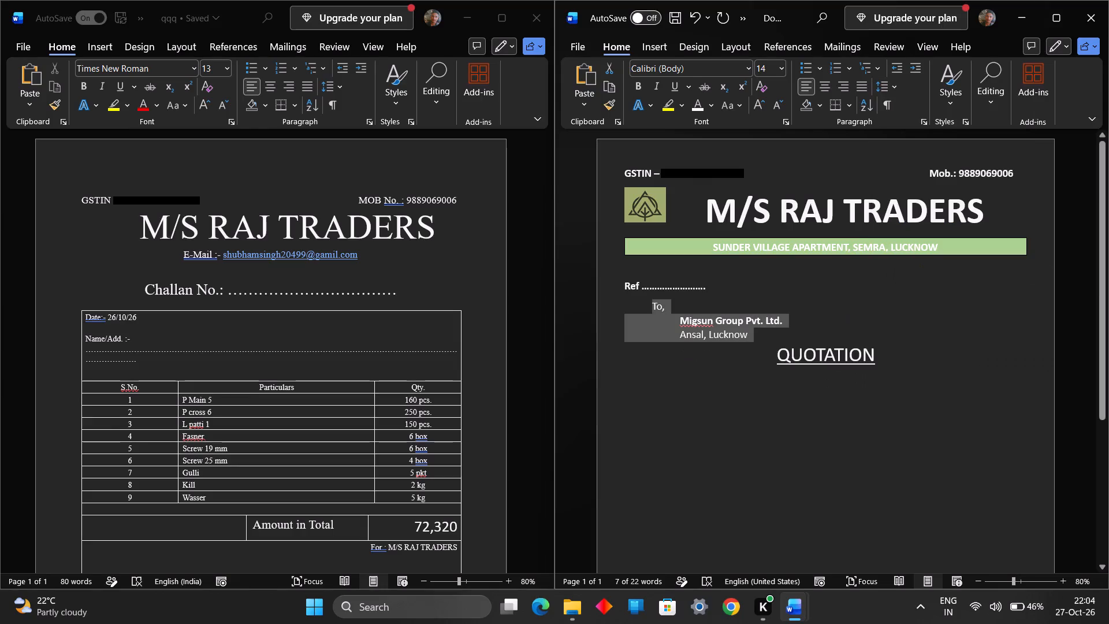
left_click(686, 406)
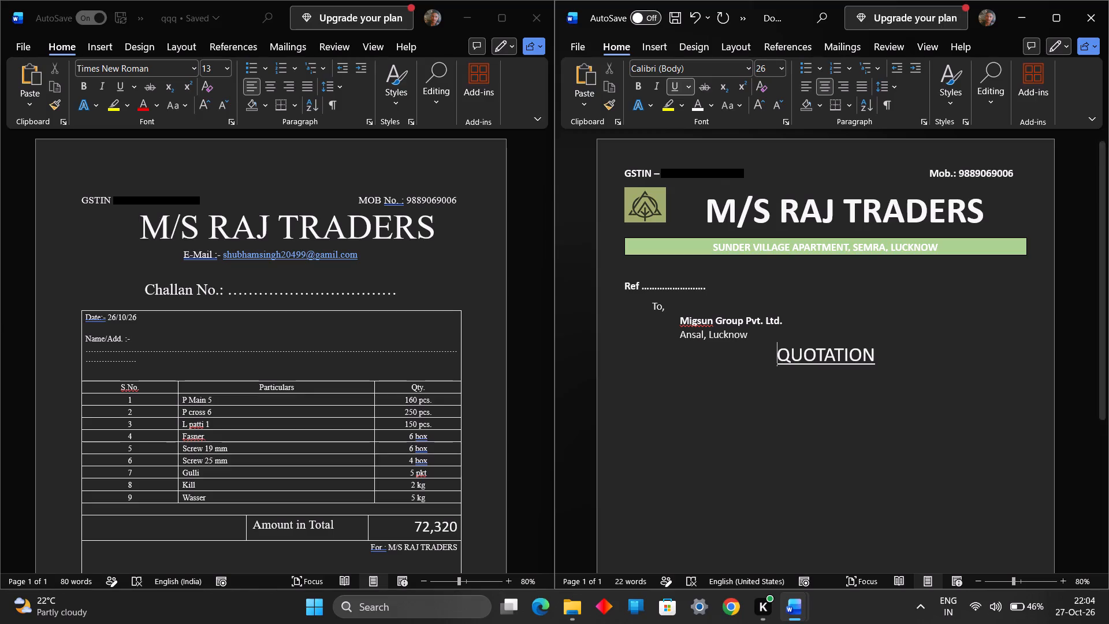
Insert a blank line between "Ansal, Lucknow" and the QUOTATION heading.
left_click(750, 337)
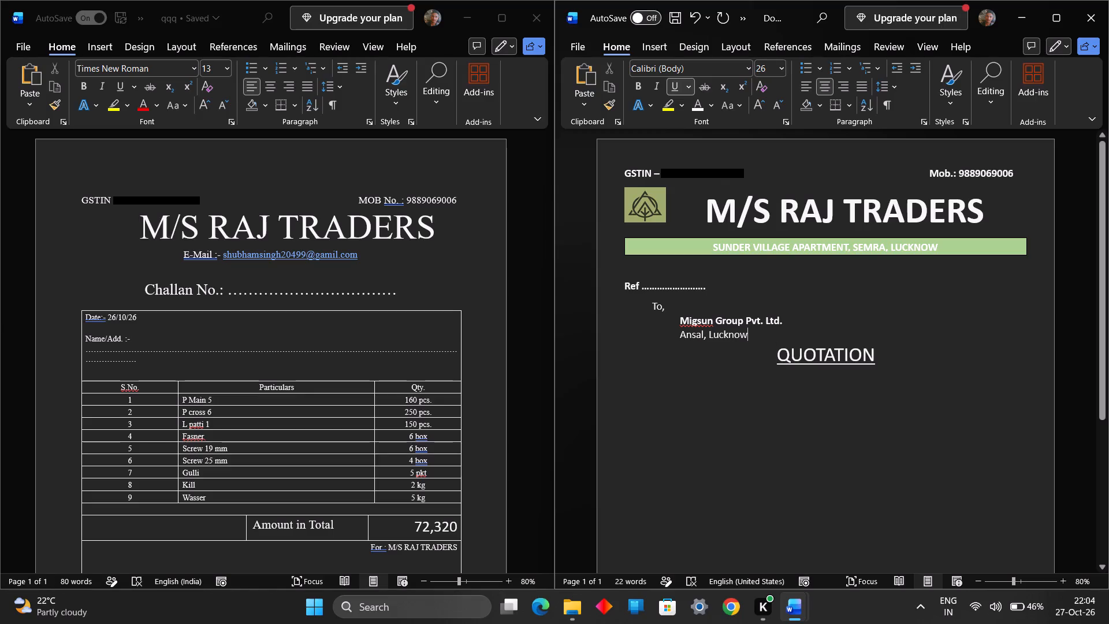
key("Return")
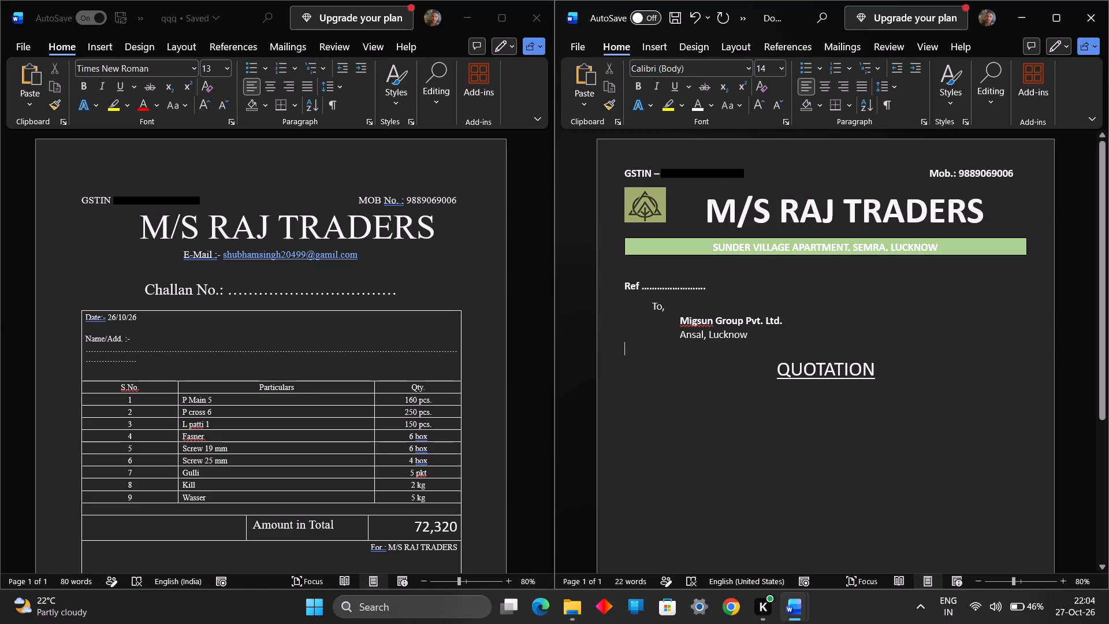
left_click(810, 419)
left_click(877, 405)
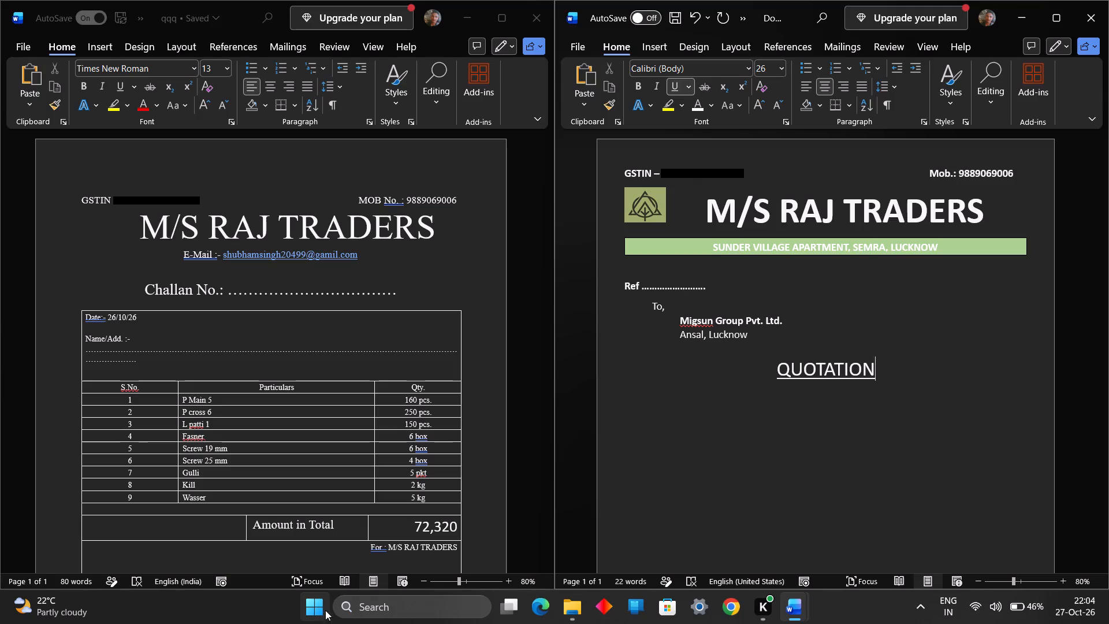
In Windows Settings, search for DARK, change the Windows and app color mode to Light, and return to Word.
left_click(709, 607)
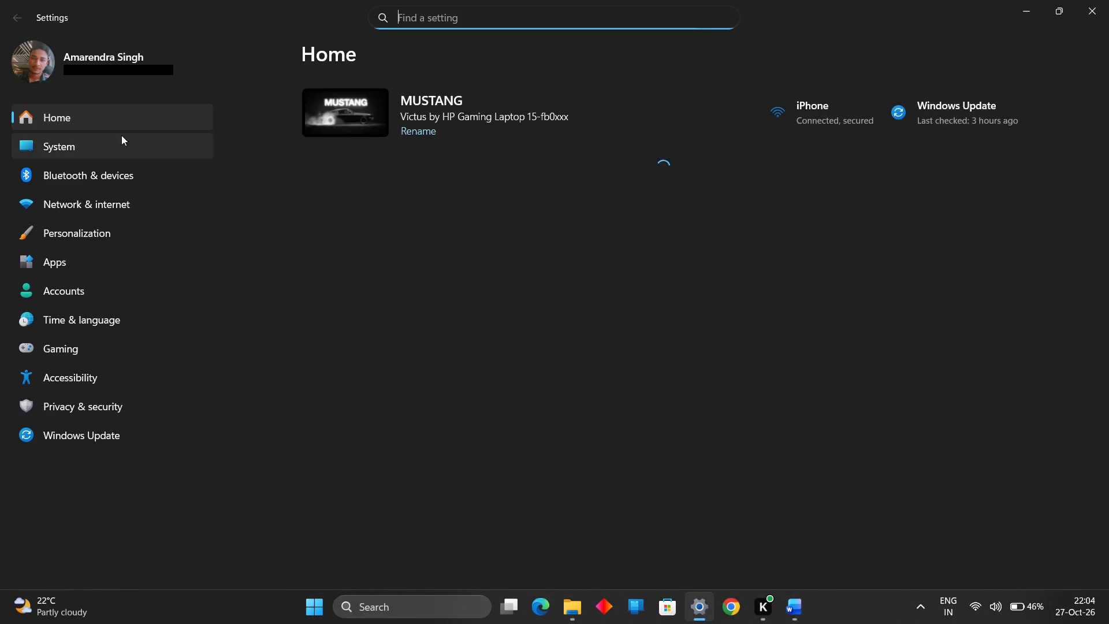
left_click(487, 14)
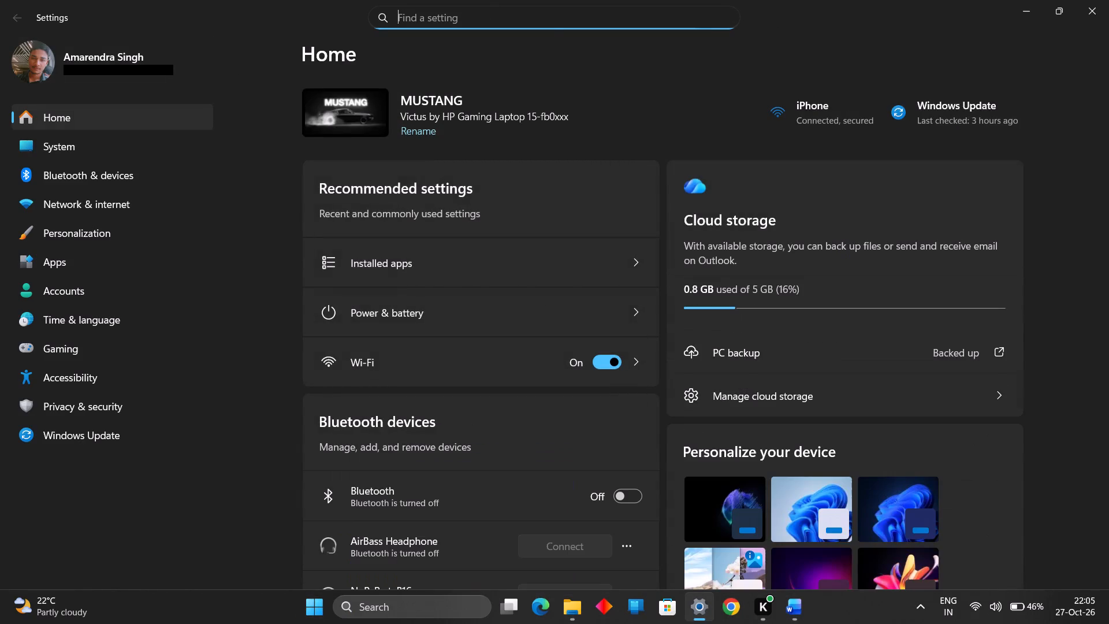
type("DAR")
key("k")
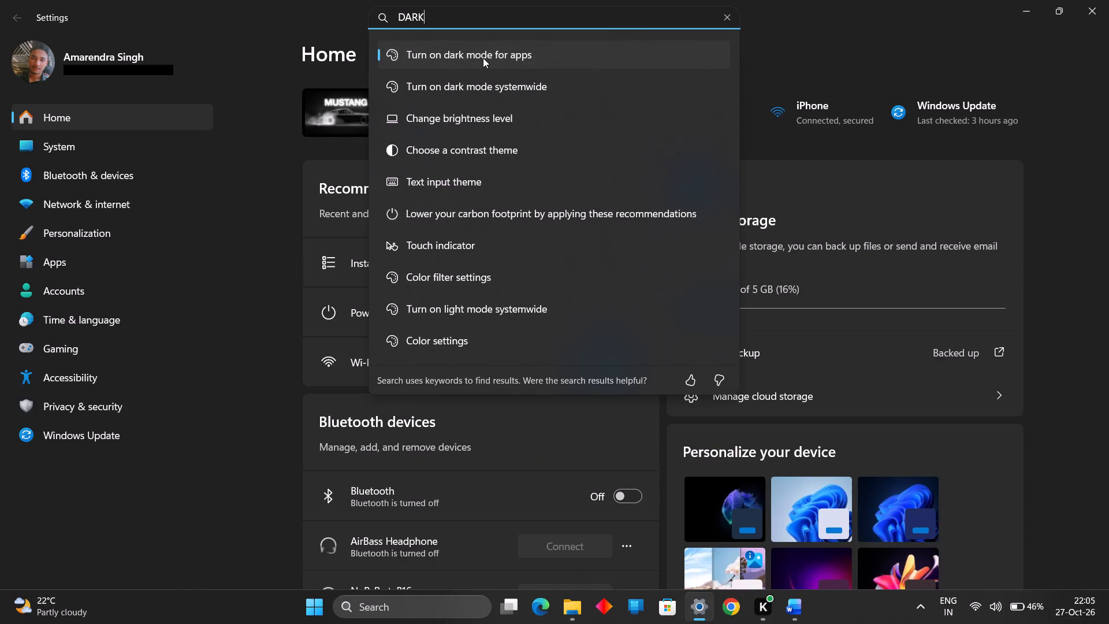
left_click(483, 58)
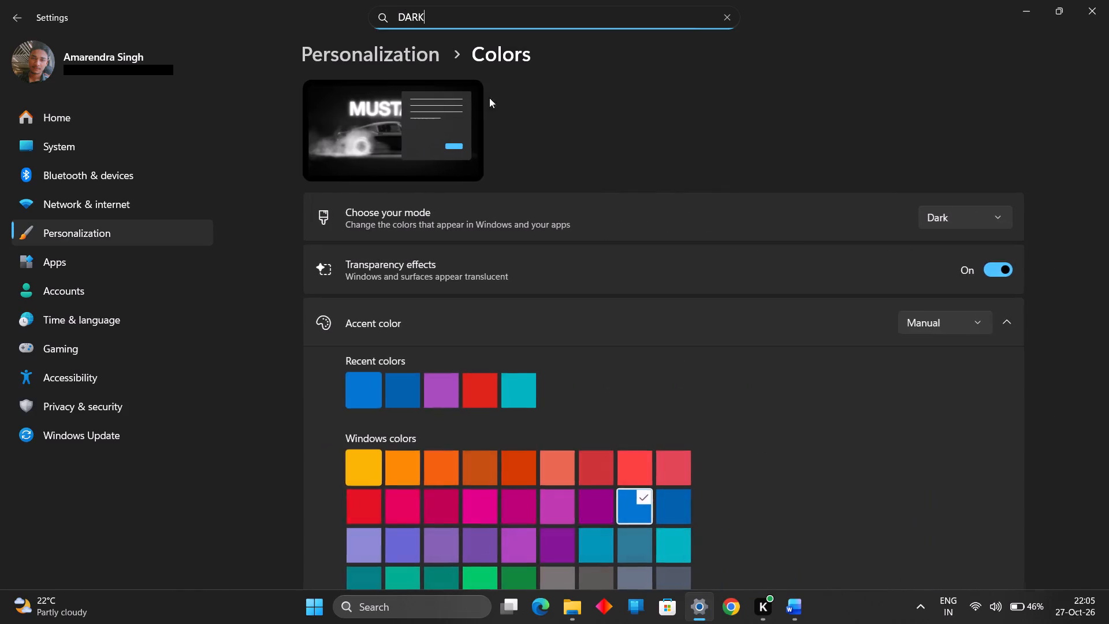
left_click(980, 215)
left_click(952, 194)
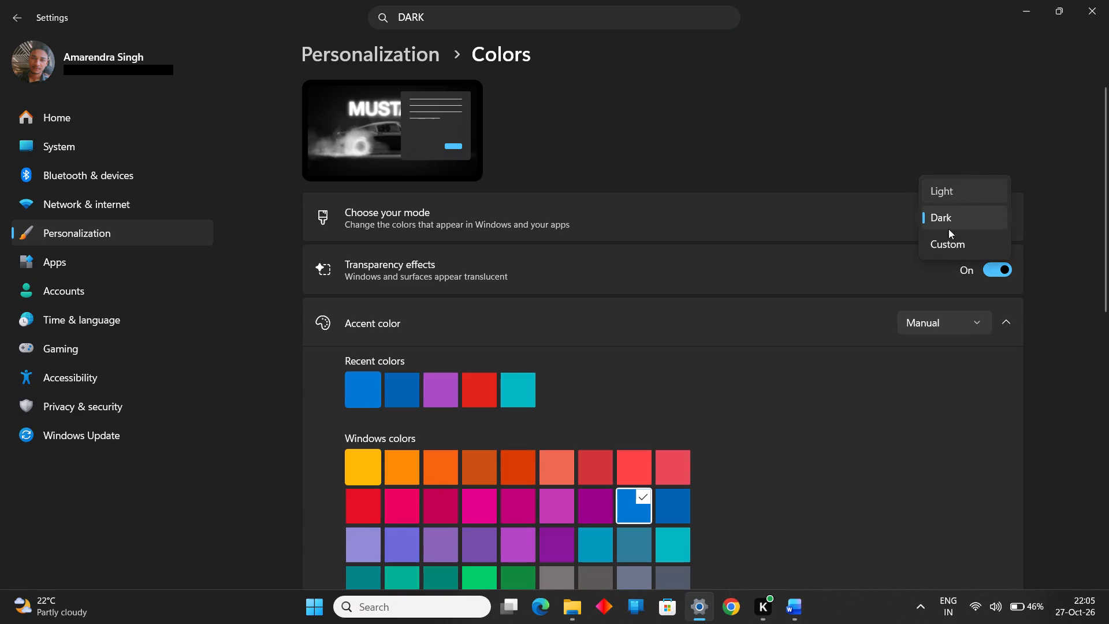
left_click(1026, 9)
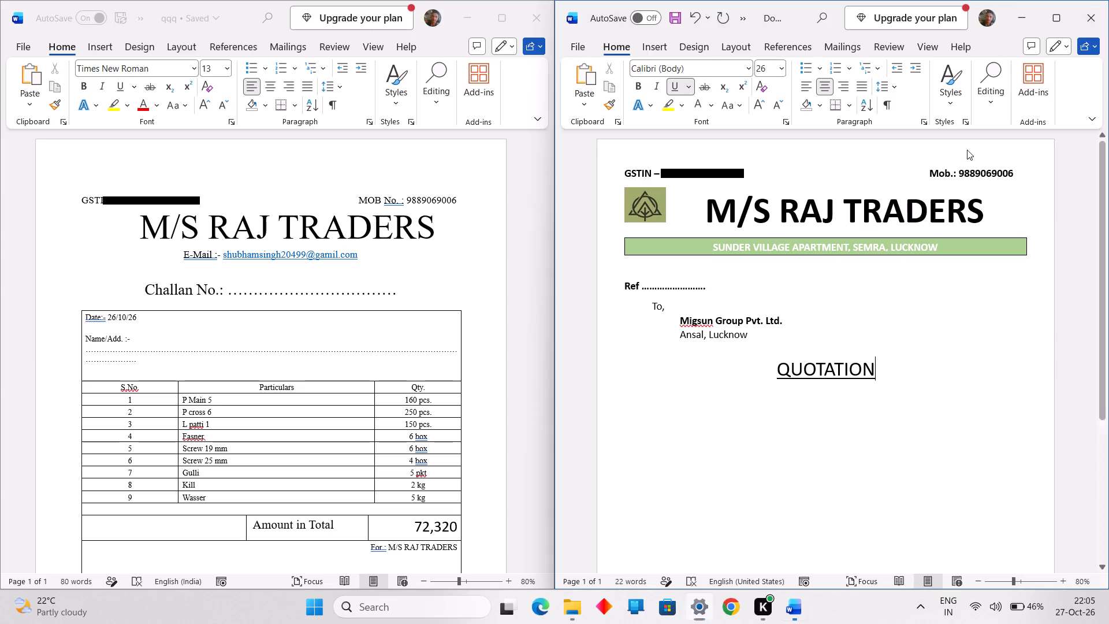
Change the font color of the M/S RAJ TRADERS title in the quotation letterhead to Green, Accent 6, Darker 25%.
left_click_drag(695, 210, 820, 221)
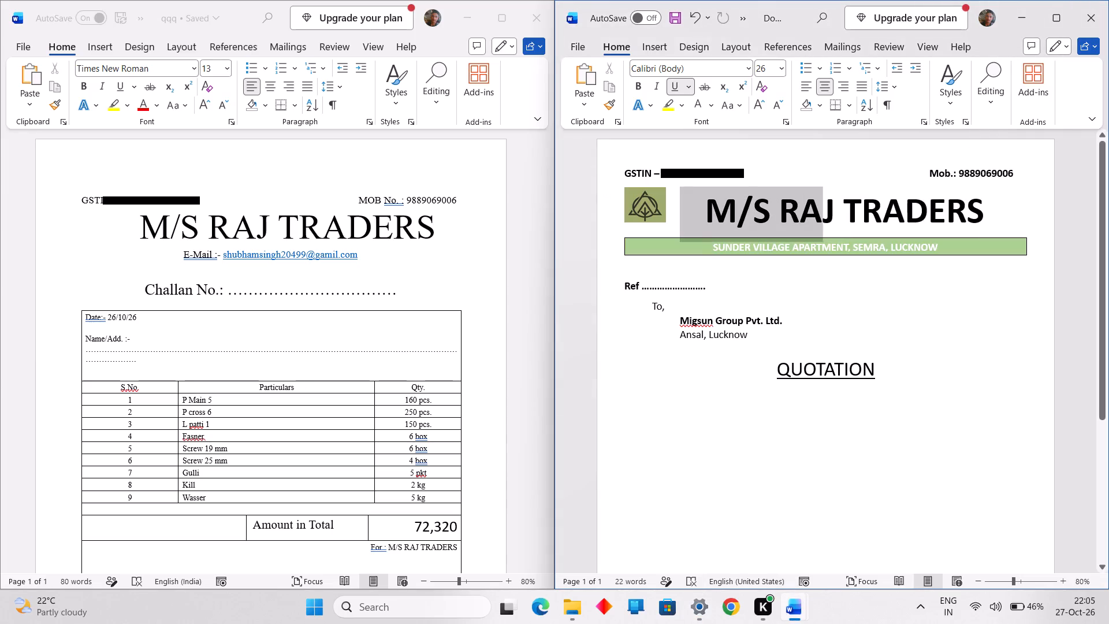
left_click_drag(820, 221, 999, 216)
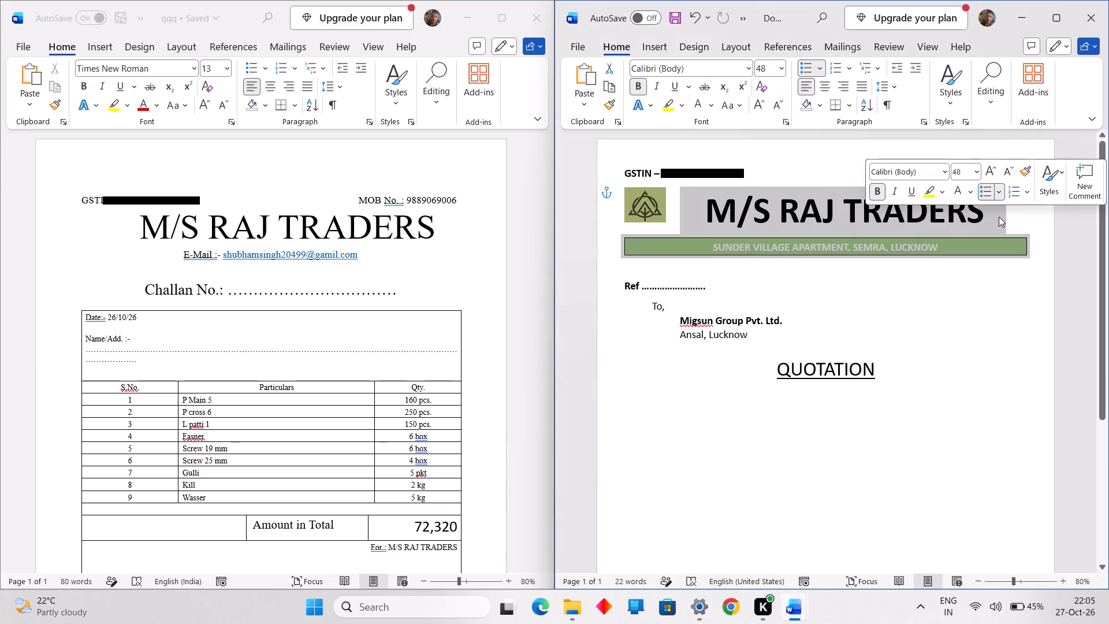
left_click(1039, 229)
left_click_drag(984, 222, 802, 201)
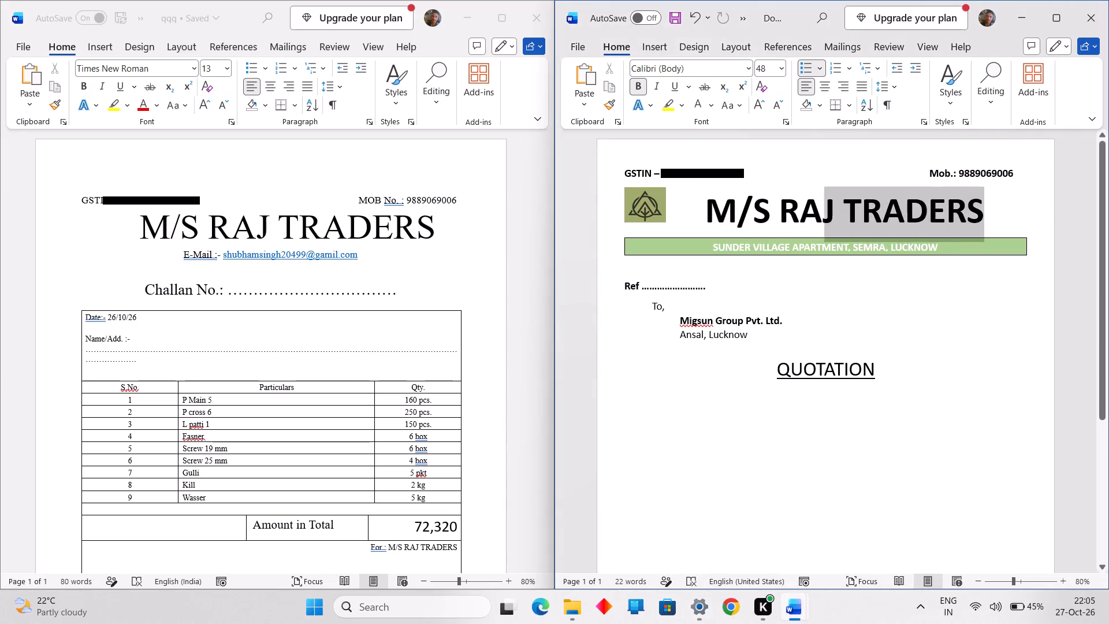
left_click_drag(802, 201, 709, 218)
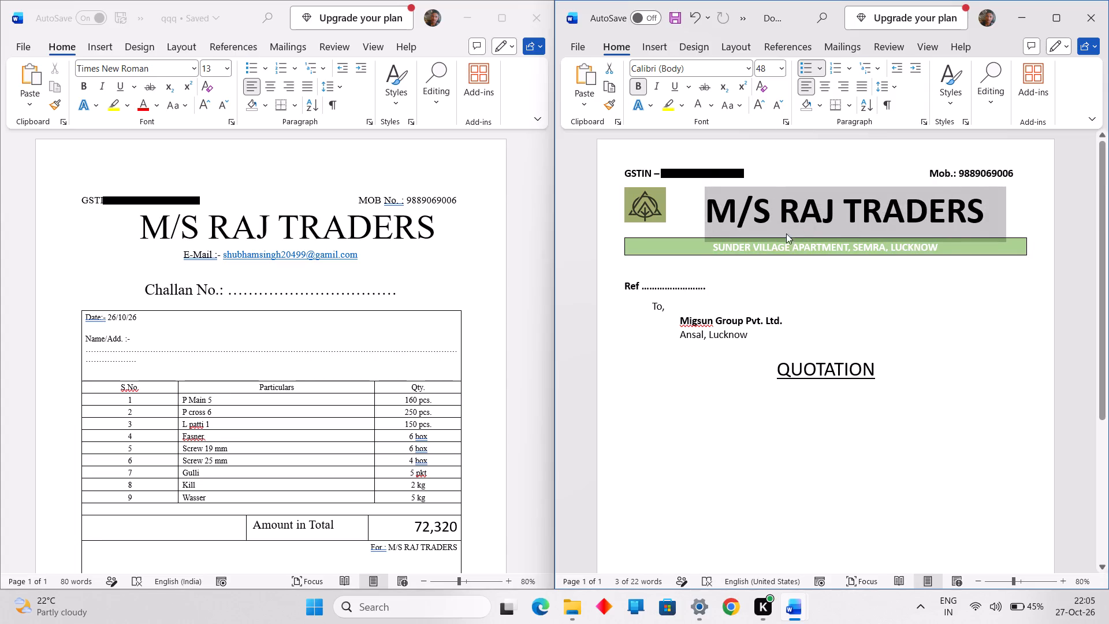
left_click(680, 102)
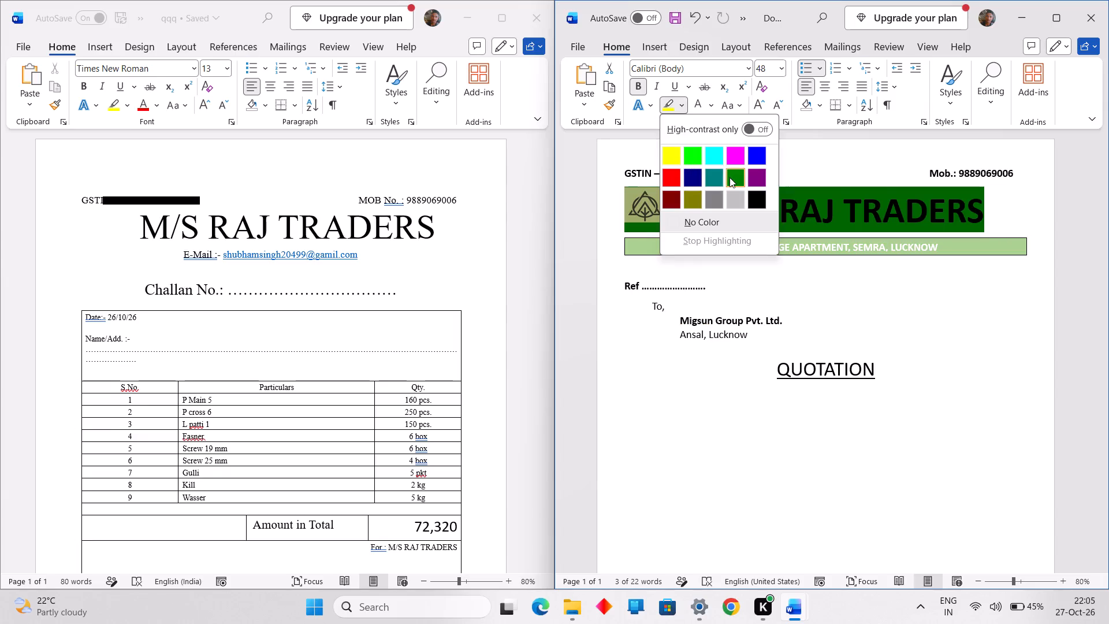
left_click(984, 307)
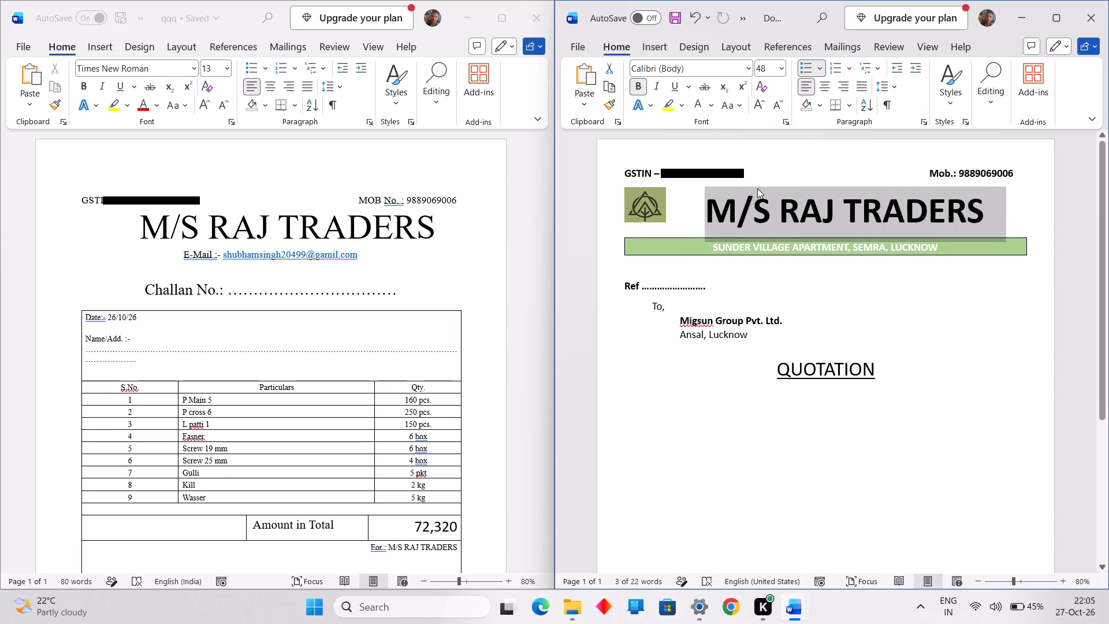
left_click(712, 103)
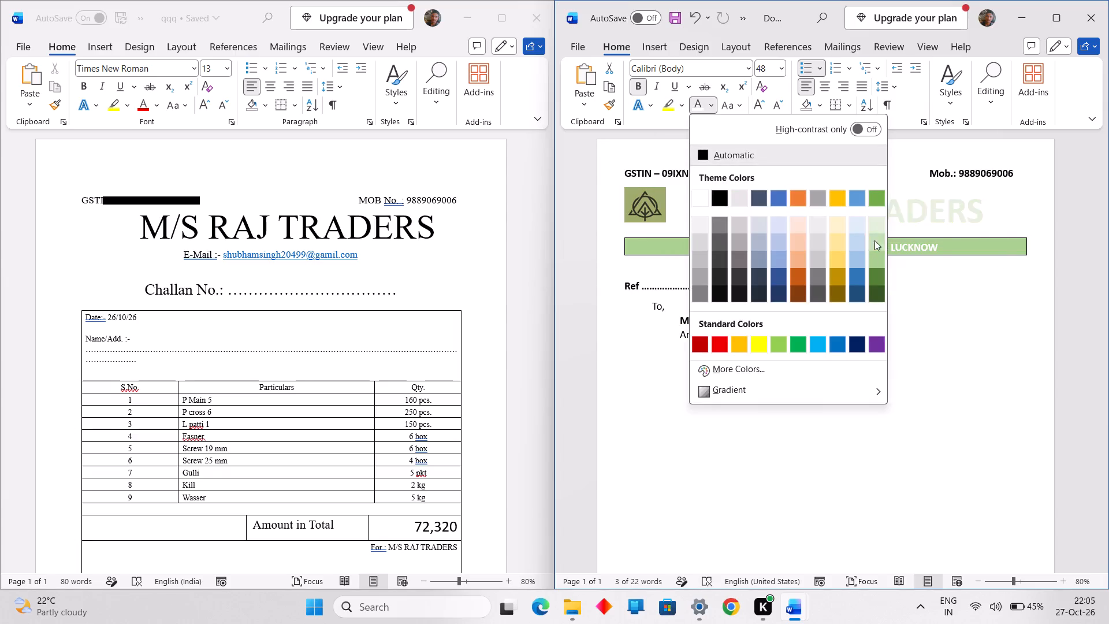
left_click(876, 277)
left_click(1007, 273)
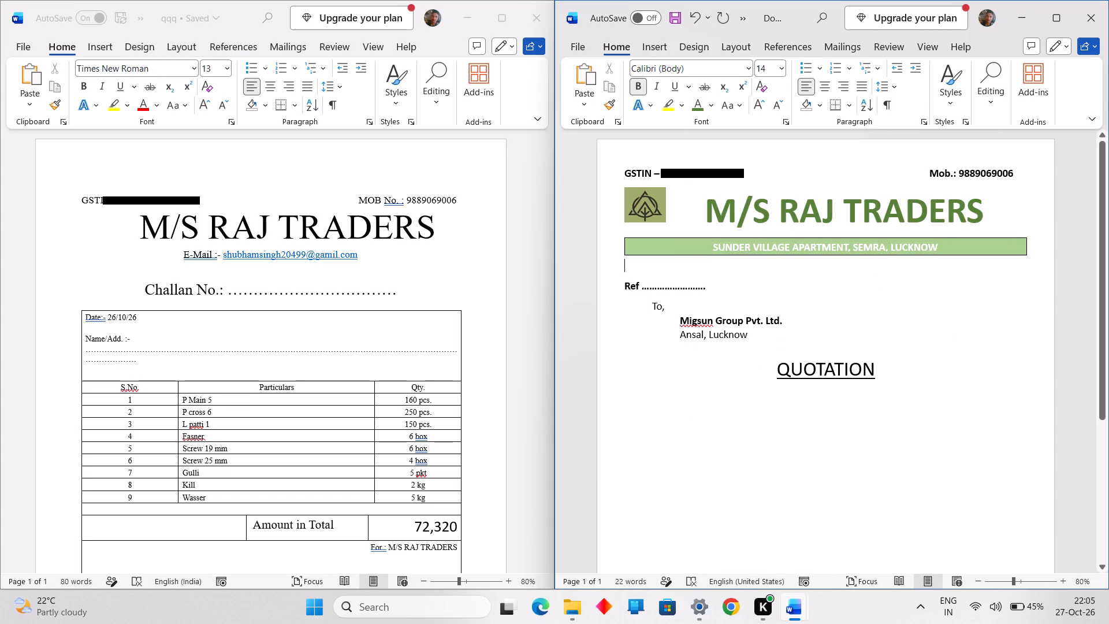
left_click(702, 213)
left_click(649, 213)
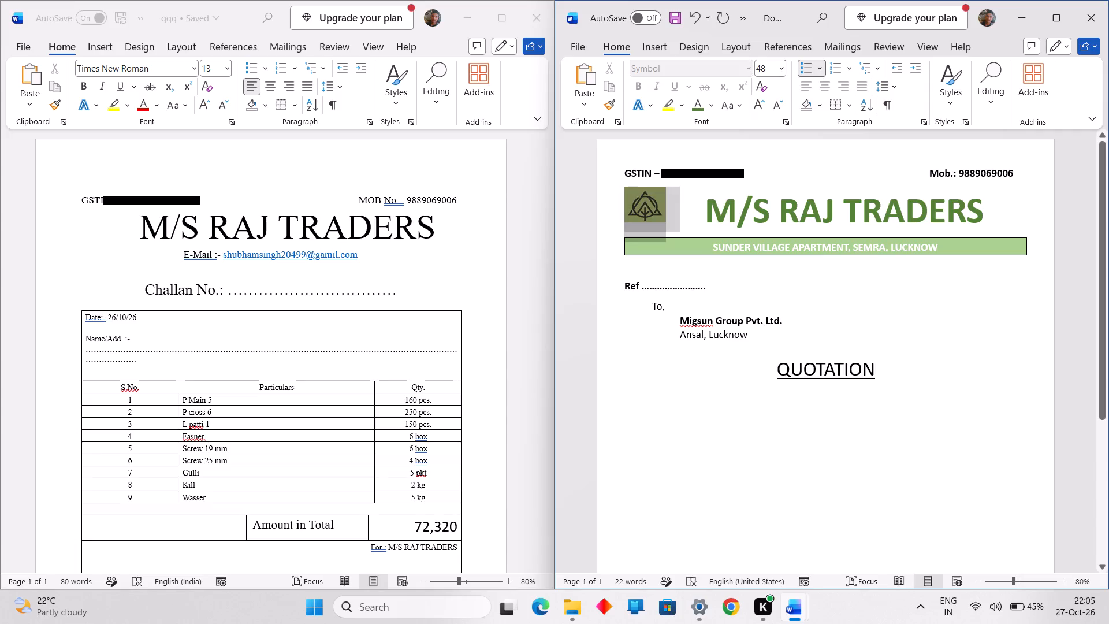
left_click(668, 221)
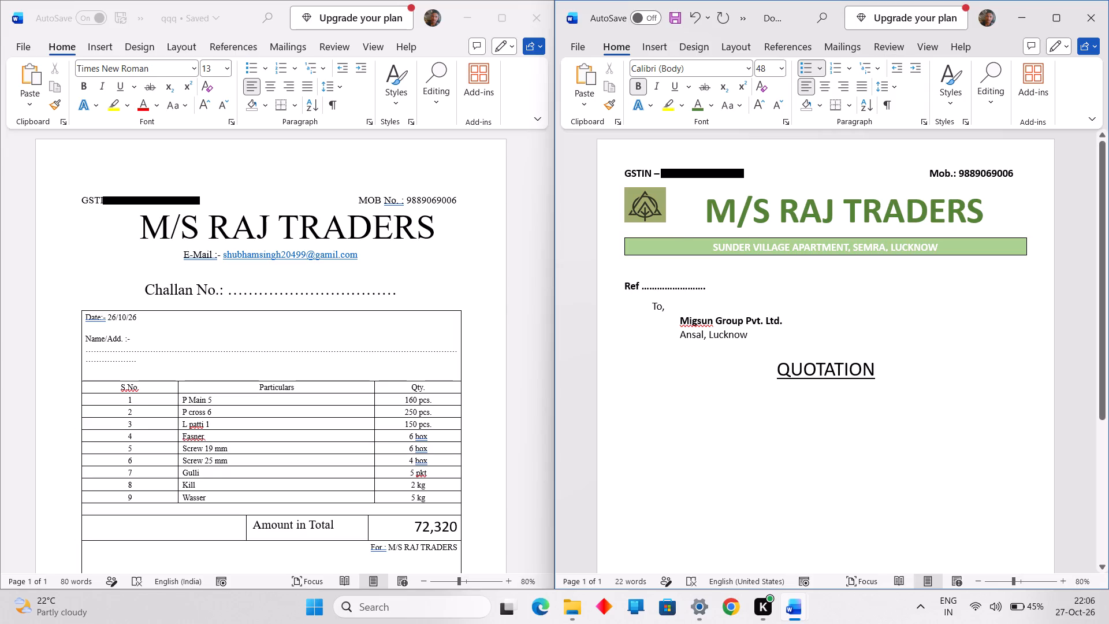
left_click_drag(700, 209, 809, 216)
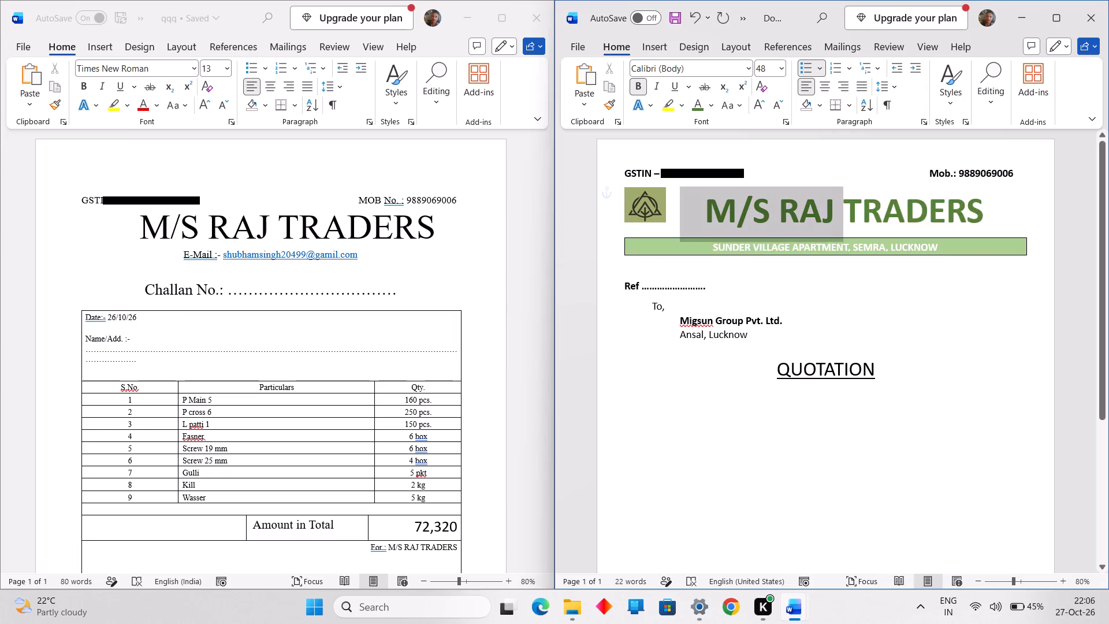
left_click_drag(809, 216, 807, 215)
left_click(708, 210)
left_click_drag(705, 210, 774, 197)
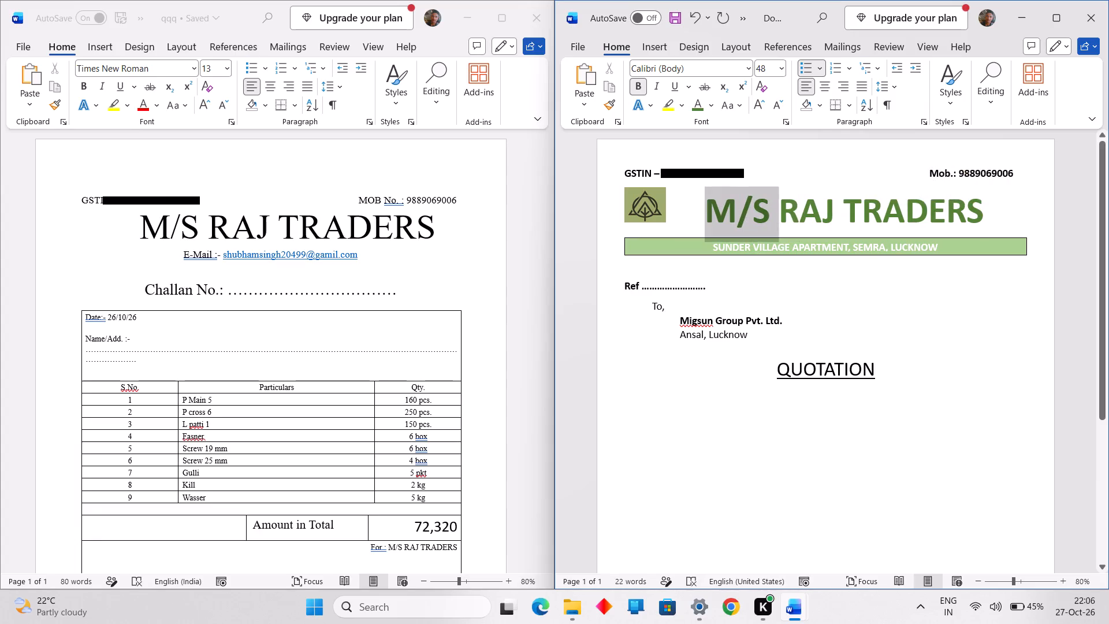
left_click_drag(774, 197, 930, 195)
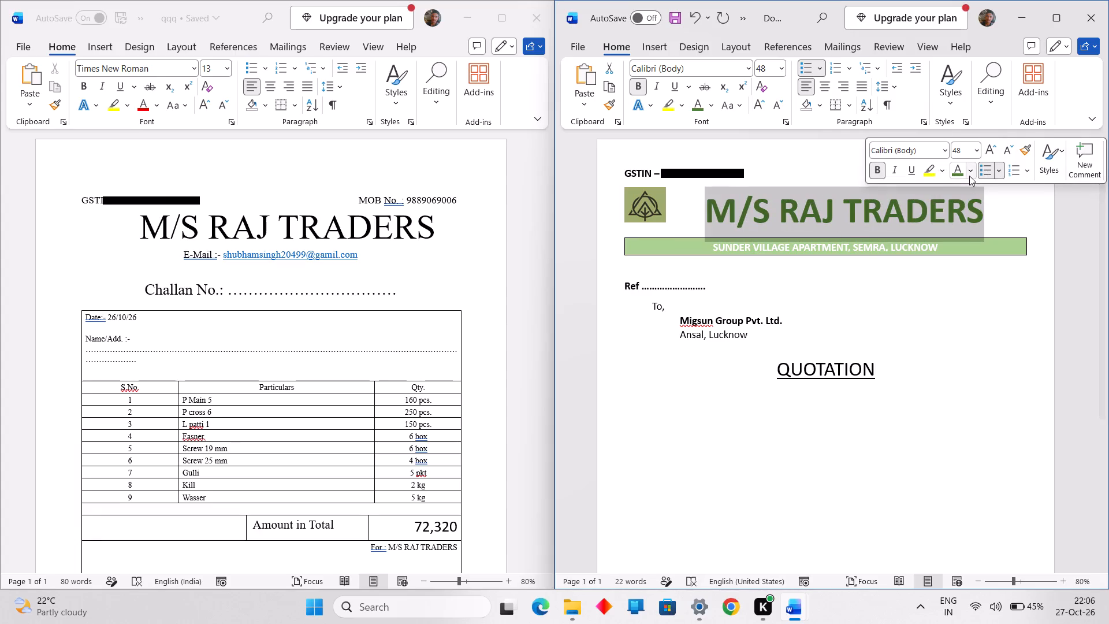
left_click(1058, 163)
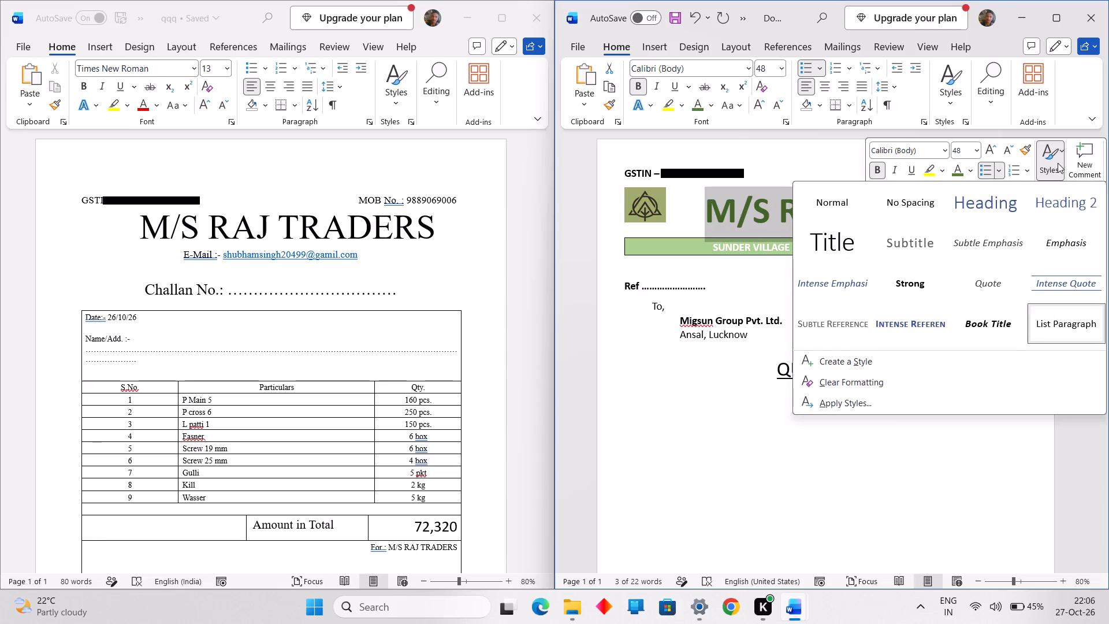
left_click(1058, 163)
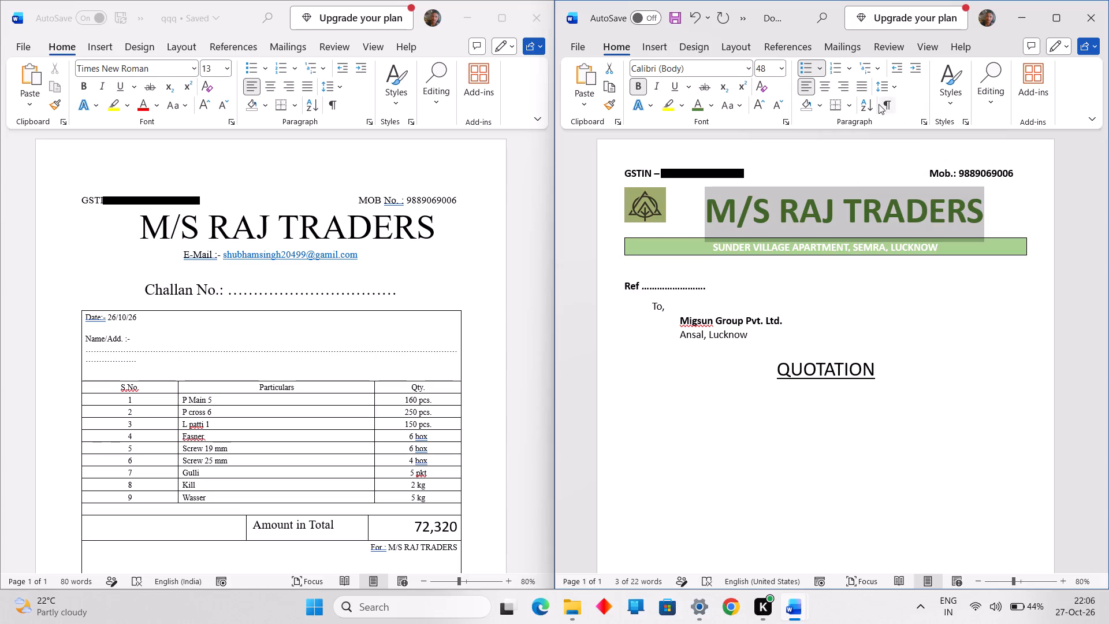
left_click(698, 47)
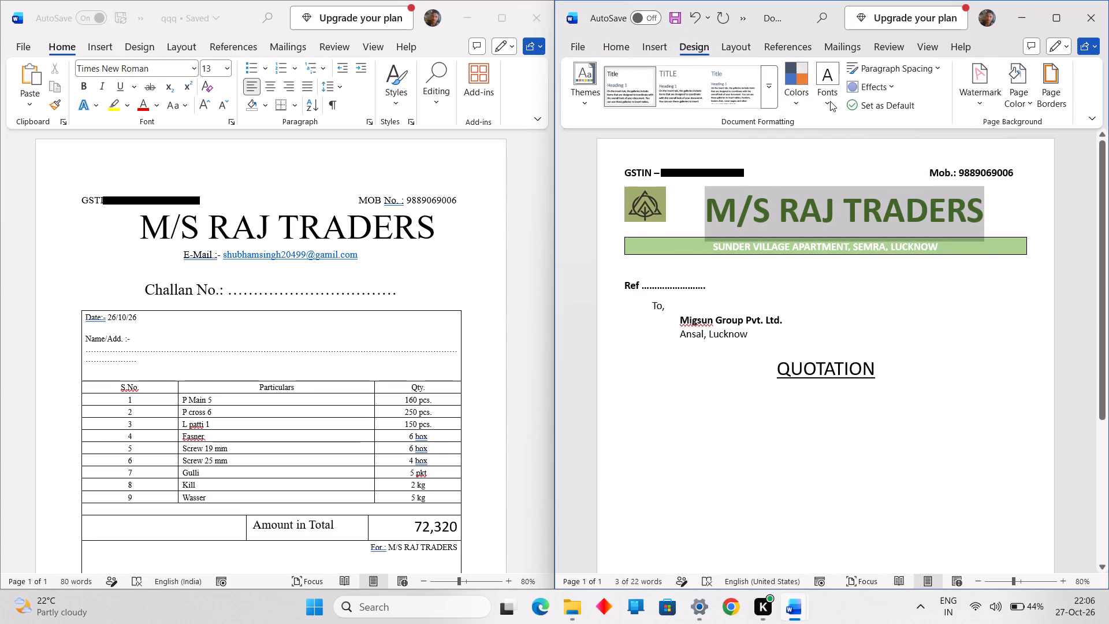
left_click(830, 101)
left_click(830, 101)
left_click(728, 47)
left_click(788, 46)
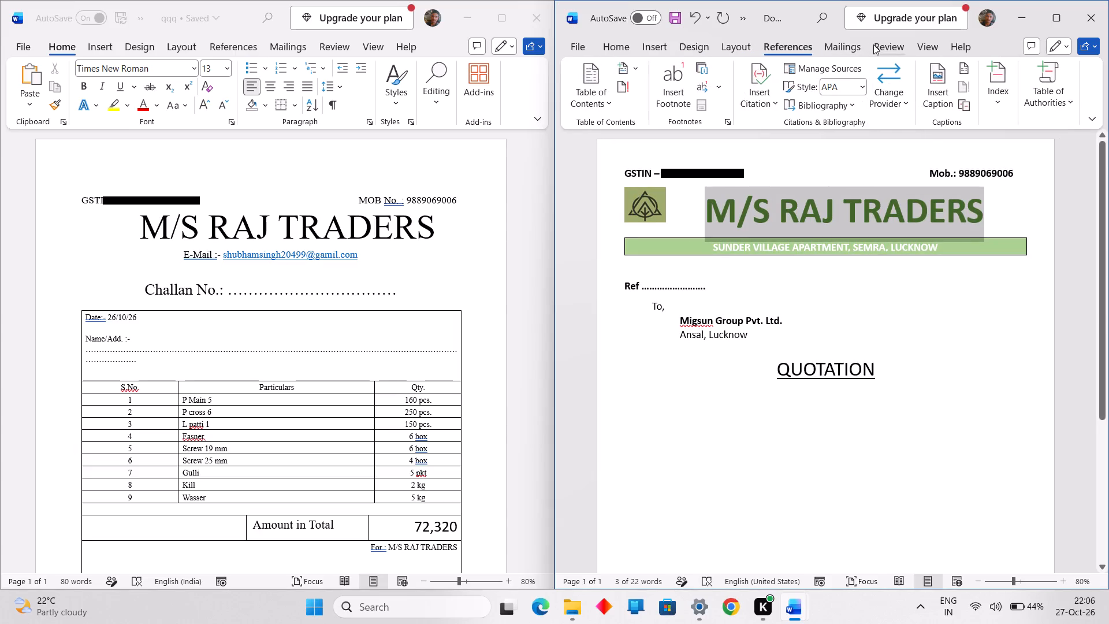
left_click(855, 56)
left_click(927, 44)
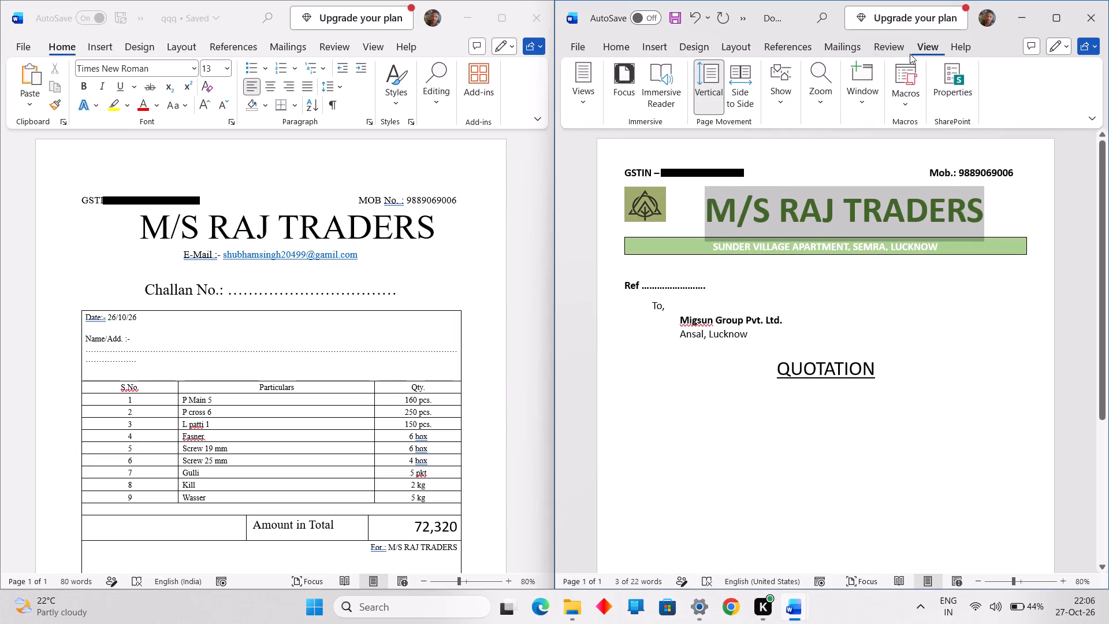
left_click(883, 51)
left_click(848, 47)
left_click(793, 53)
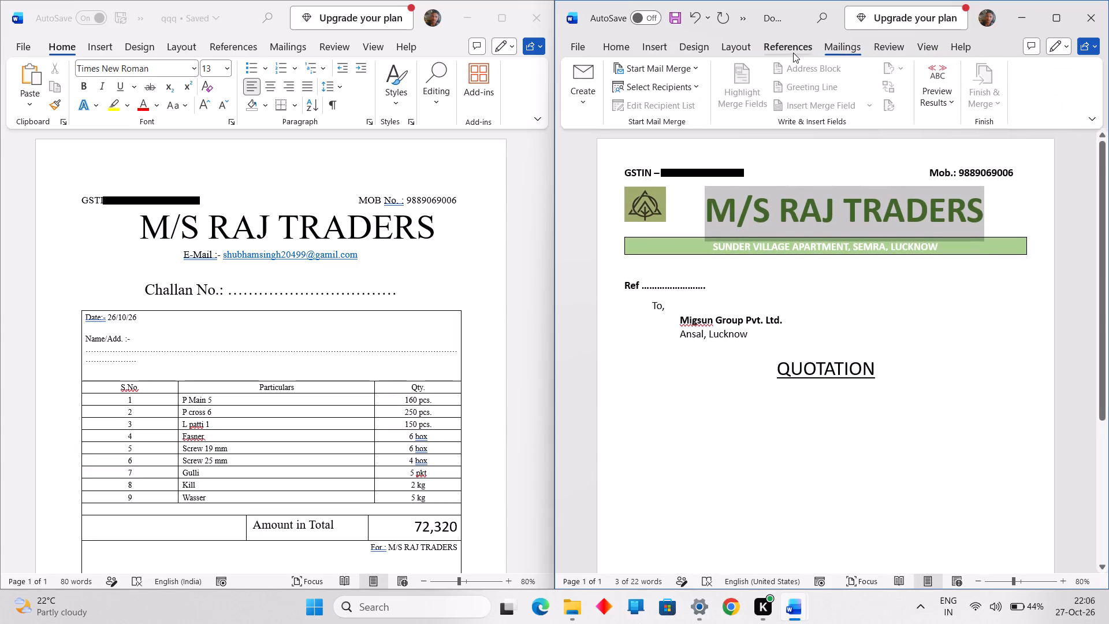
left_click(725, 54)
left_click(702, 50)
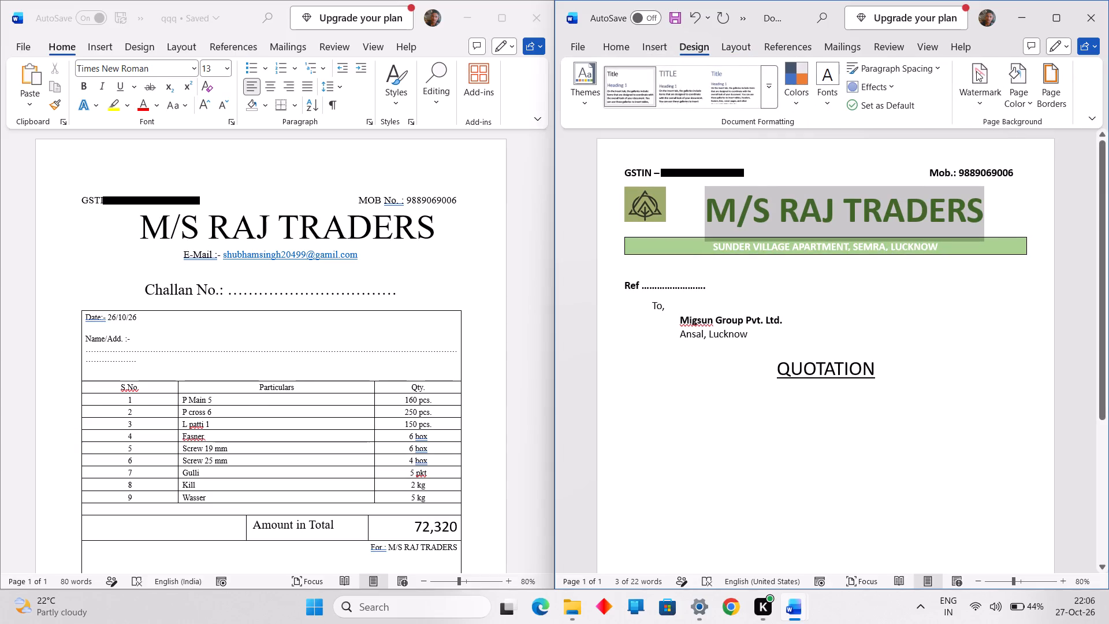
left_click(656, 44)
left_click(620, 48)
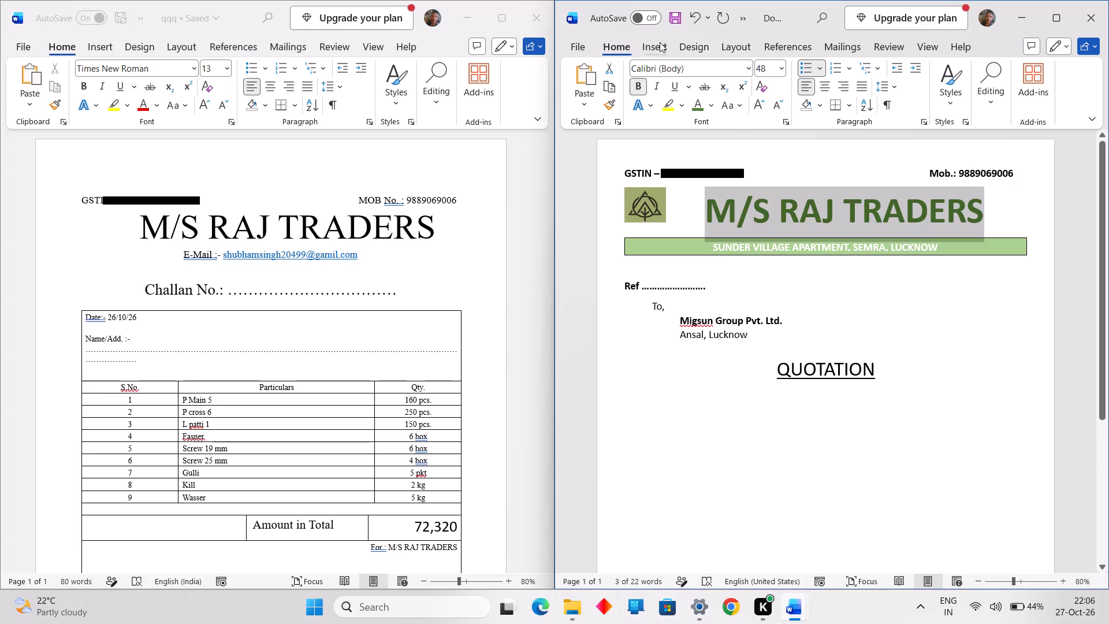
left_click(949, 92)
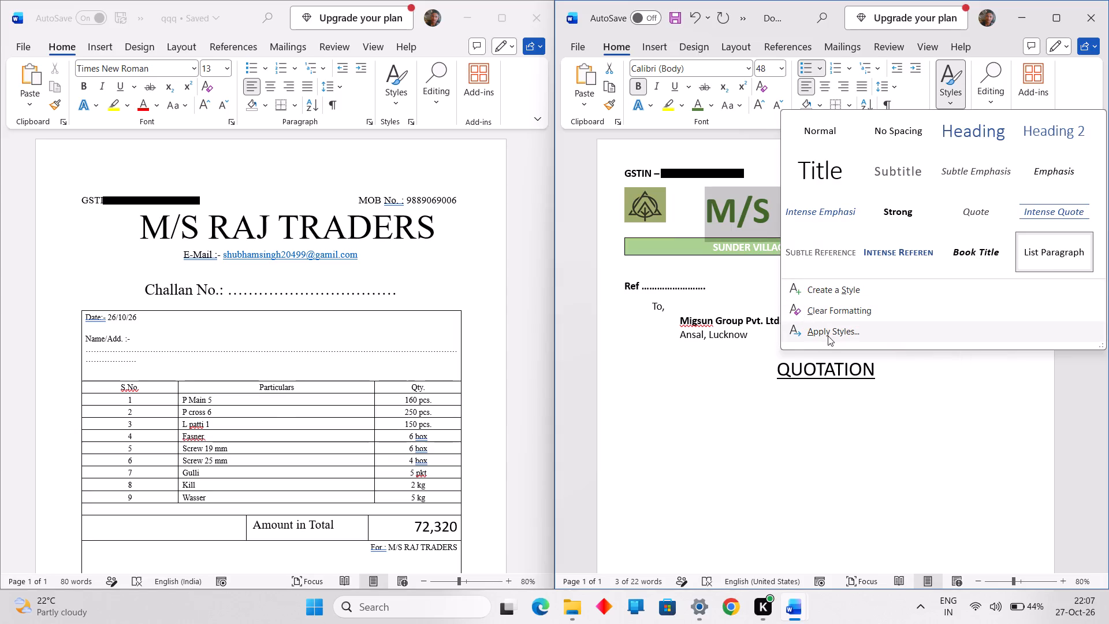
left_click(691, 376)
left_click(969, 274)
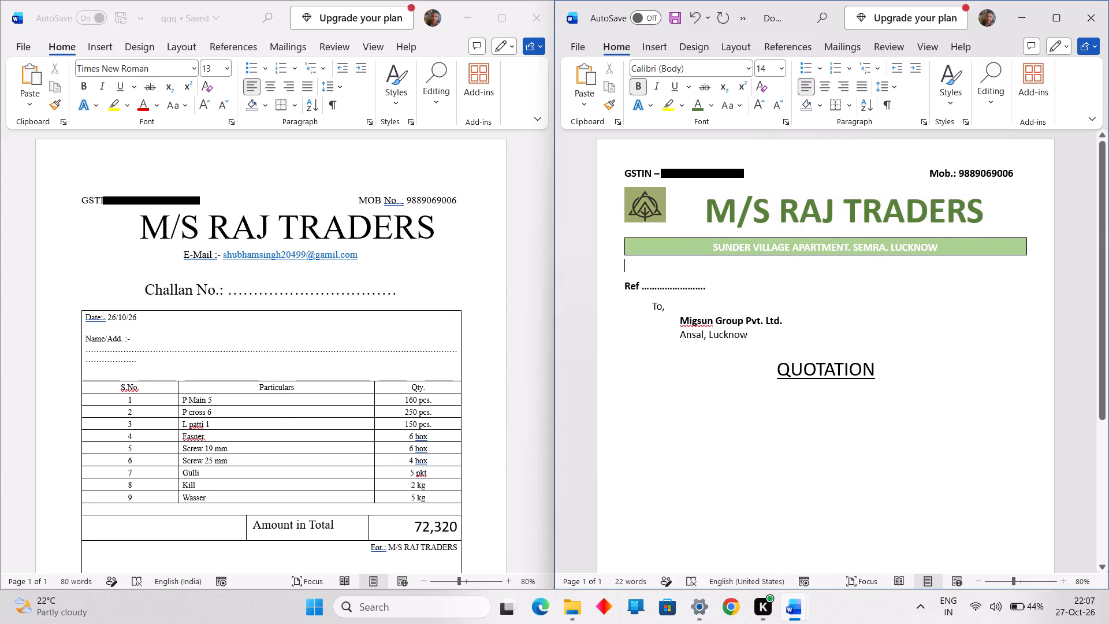
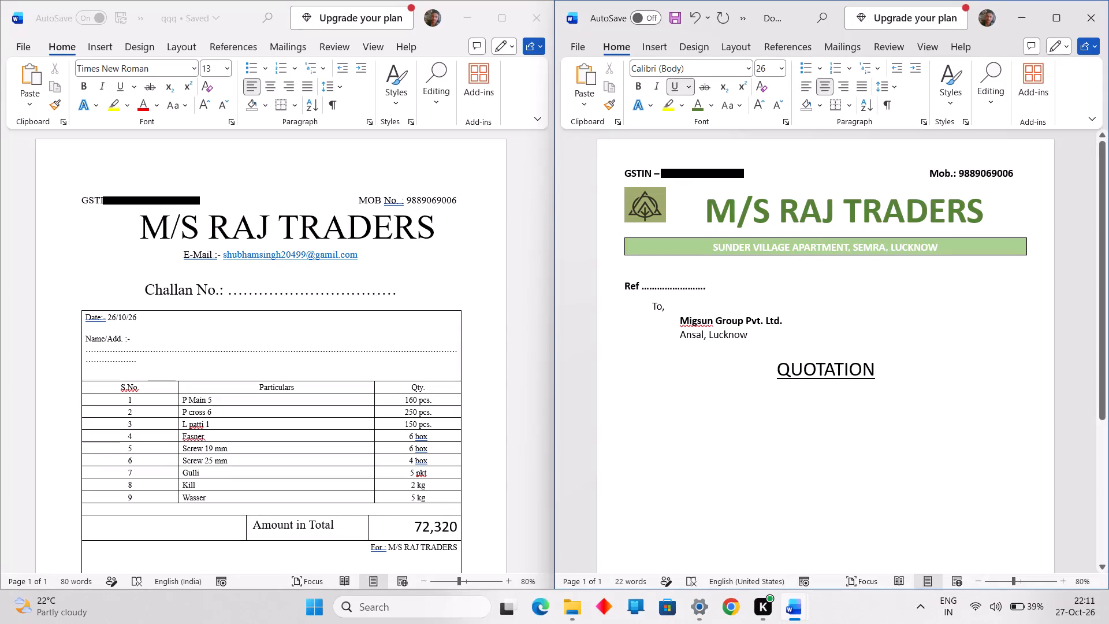
Change the font of the quotation text from the GSTIN line through the QUOTATION heading to Times New Roman.
left_click_drag(622, 175, 872, 412)
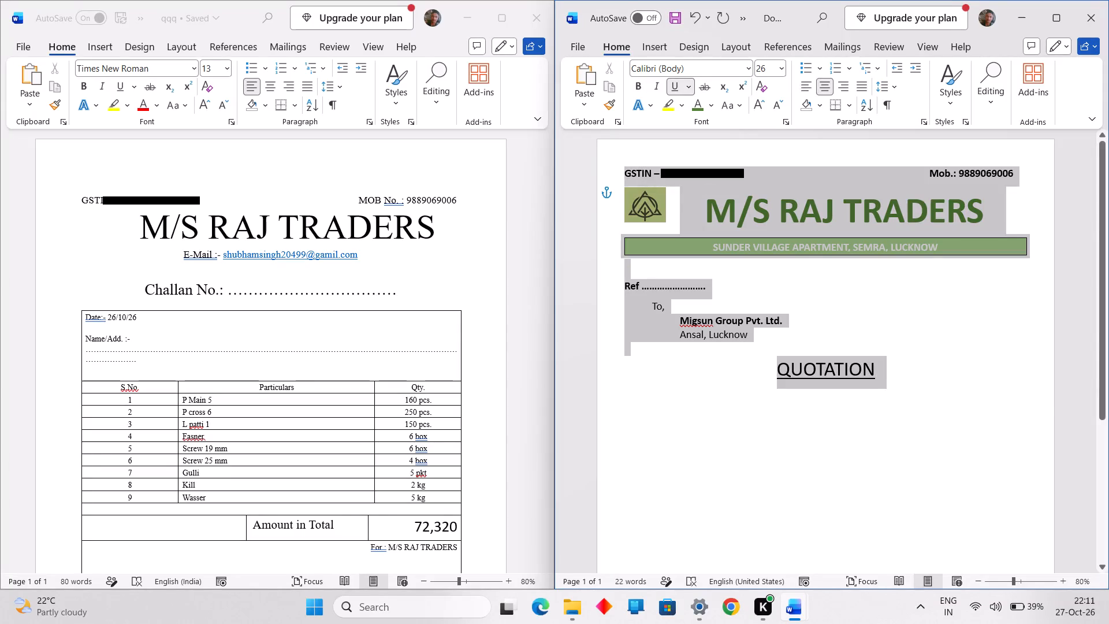
left_click_drag(872, 412, 884, 406)
left_click(943, 362)
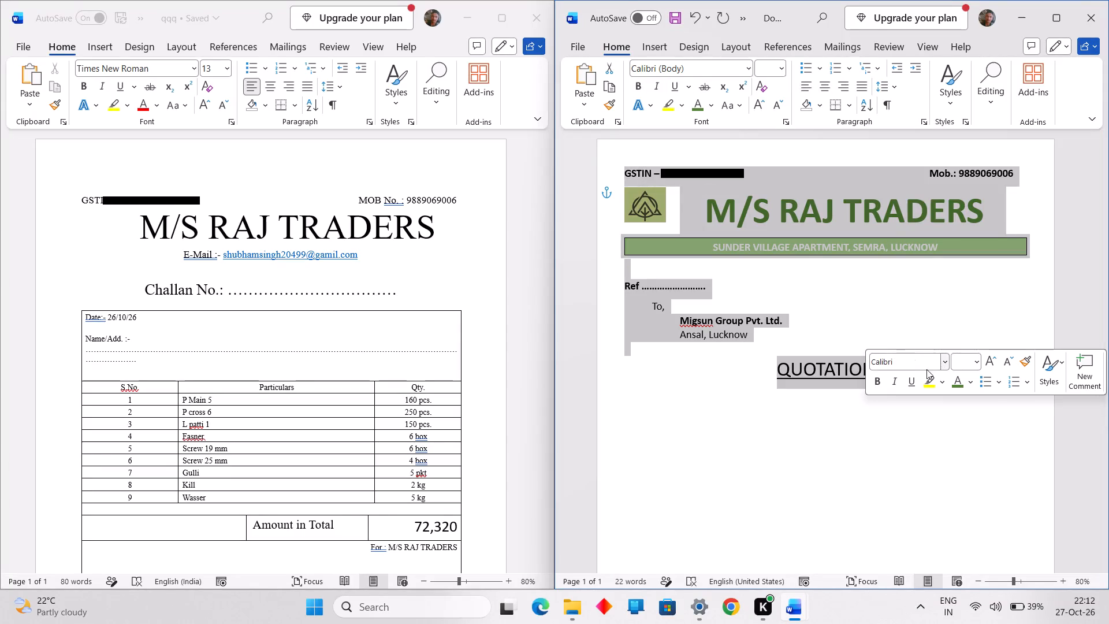
left_click(972, 90)
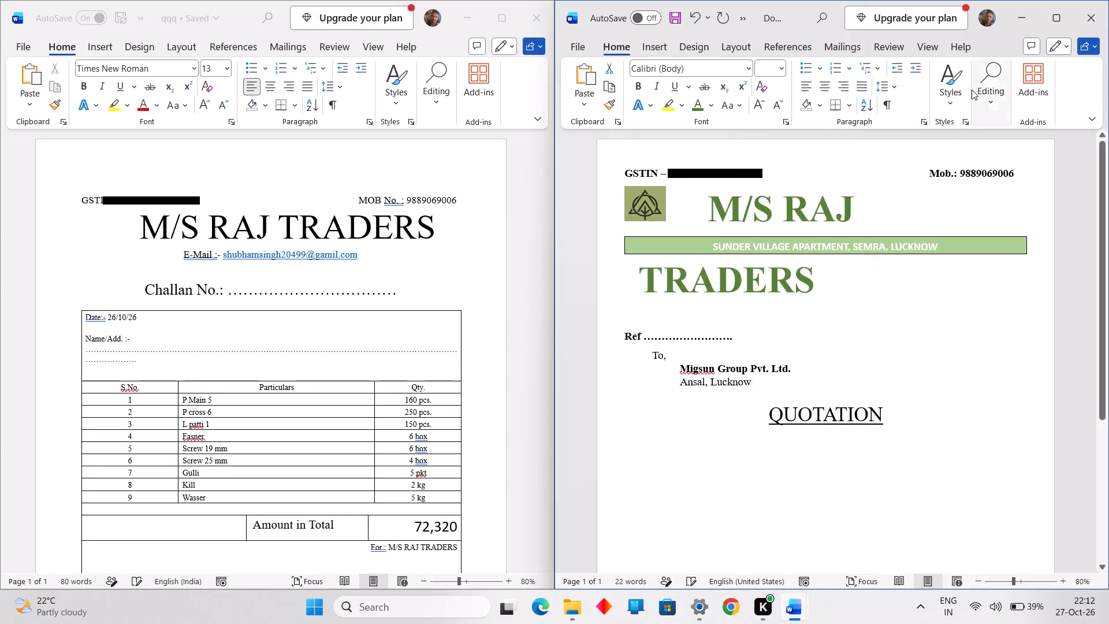
left_click(951, 360)
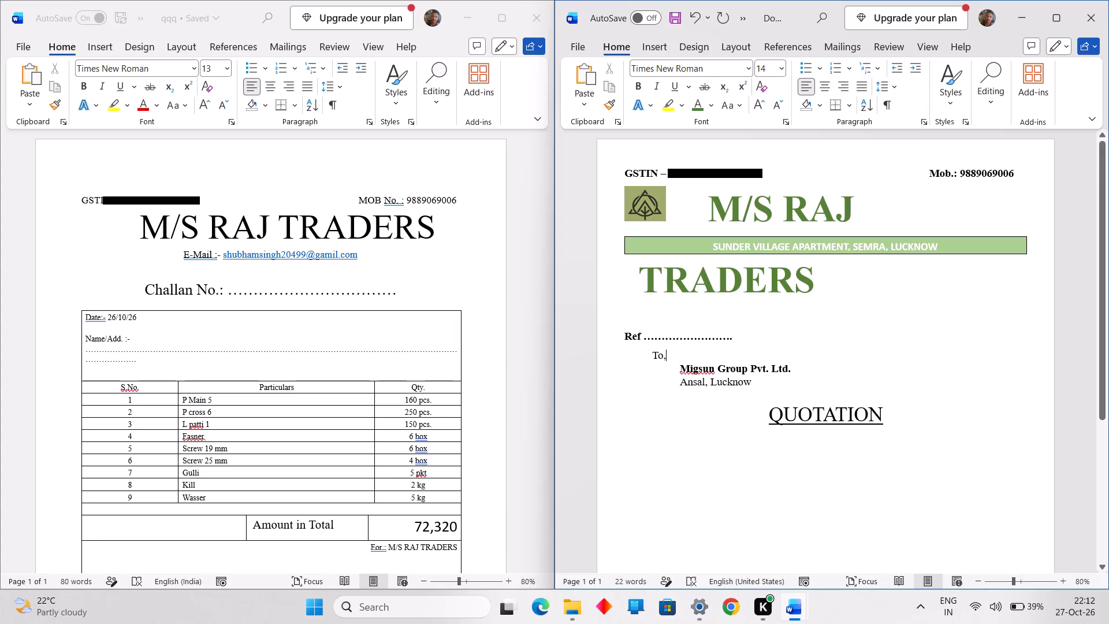
Remove excess leading spaces before the M/S RAJ TRADERS title so it fits on one line beside the logo.
left_click(701, 207)
key("BackSpace")
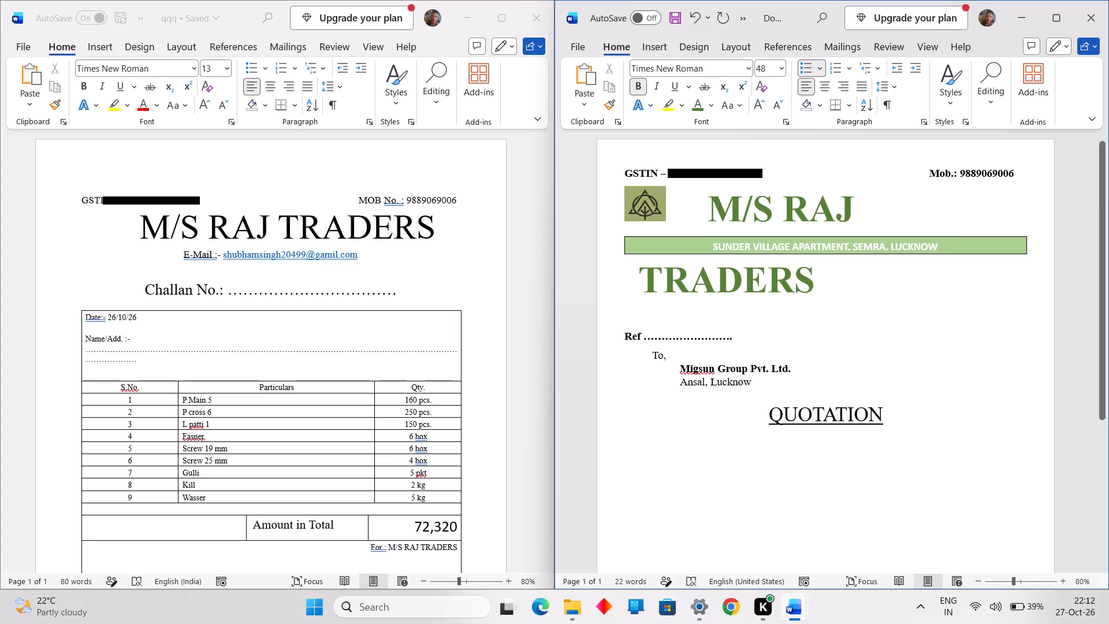
key("BackSpace")
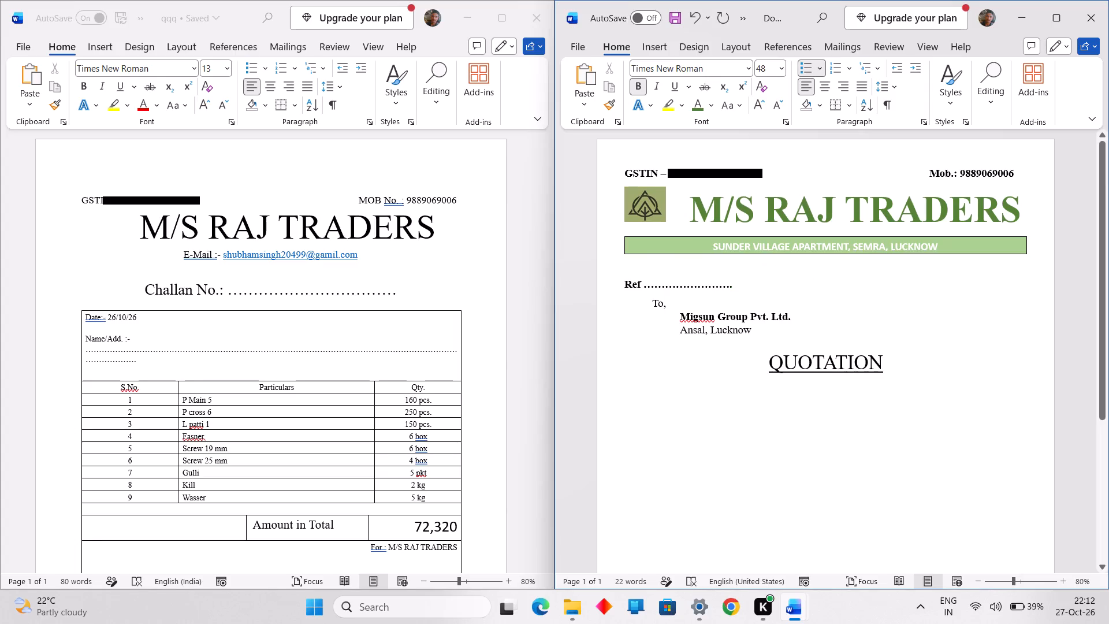
key("BackSpace")
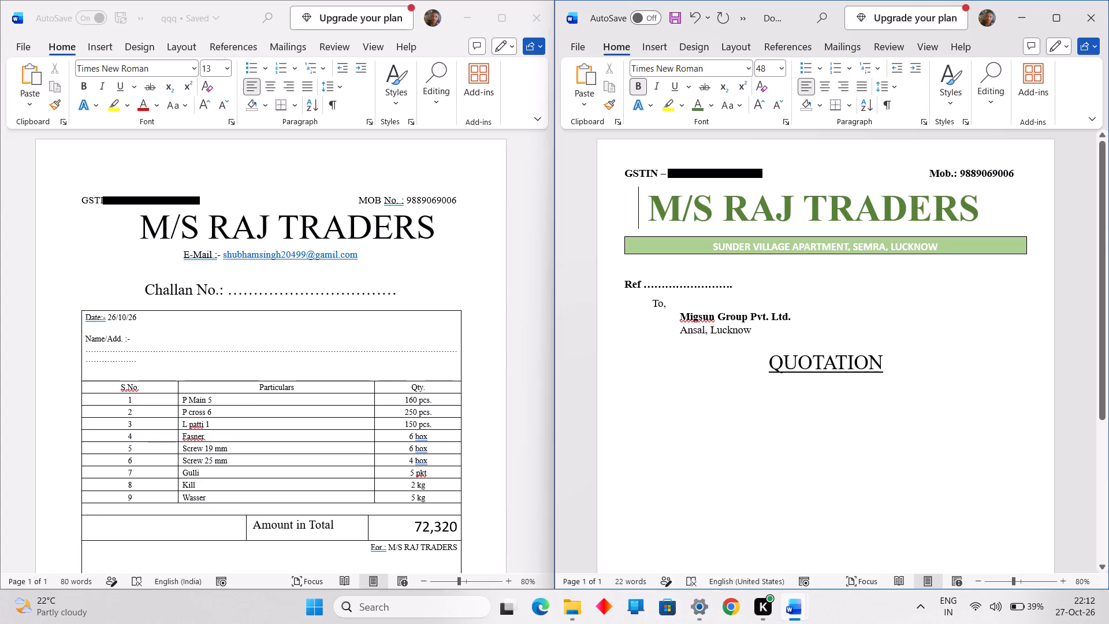
key("ctrl+z")
key("Right")
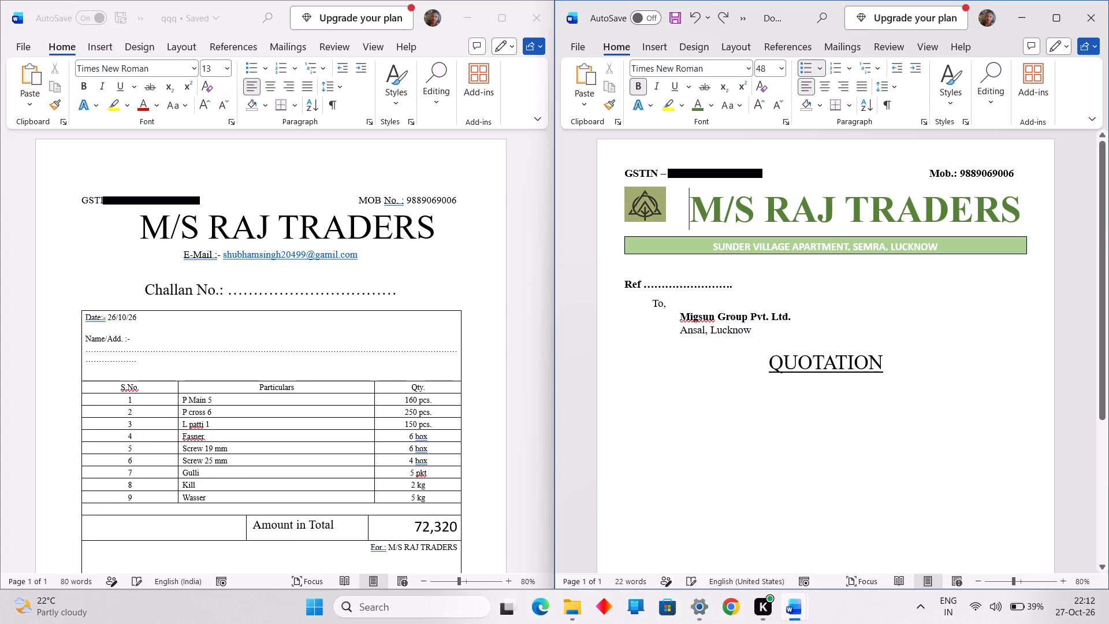
key("BackSpace")
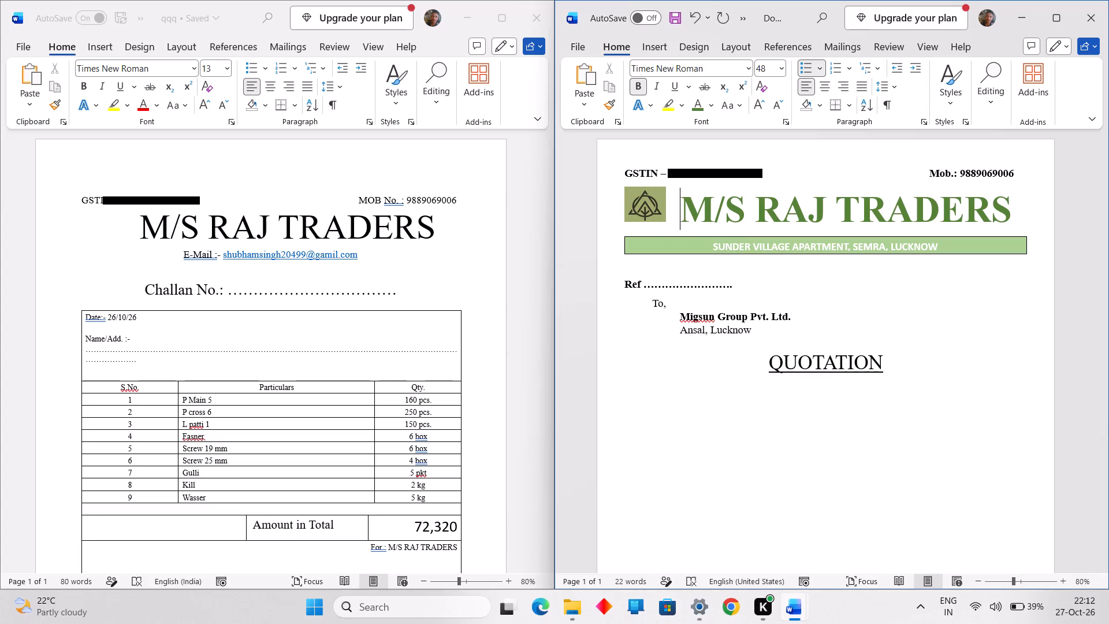
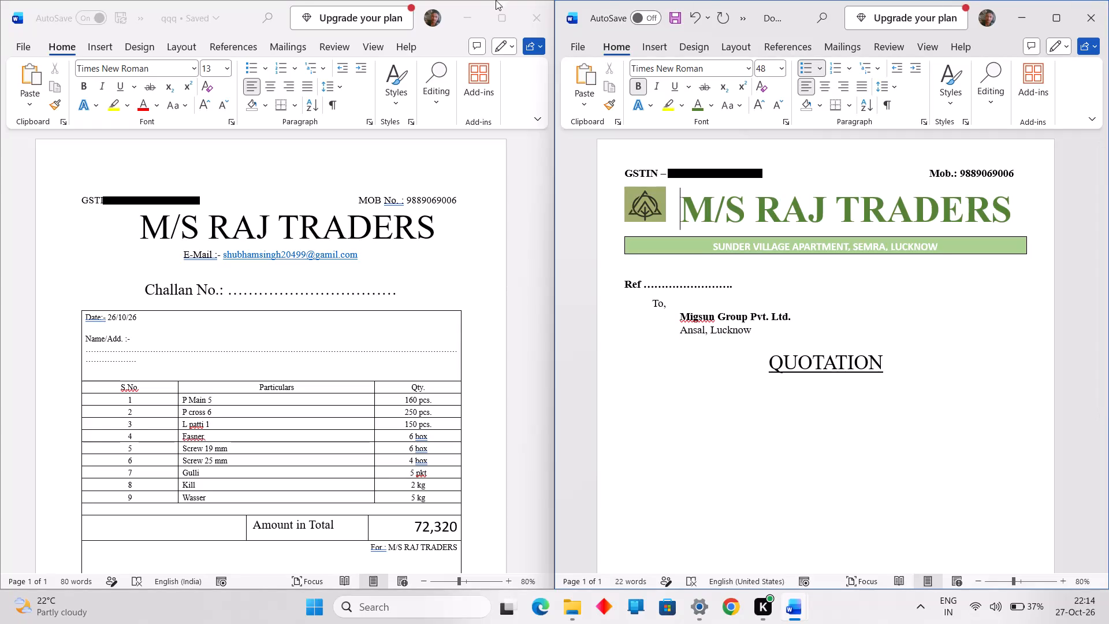
Close the qqq challan document.
left_click(544, 22)
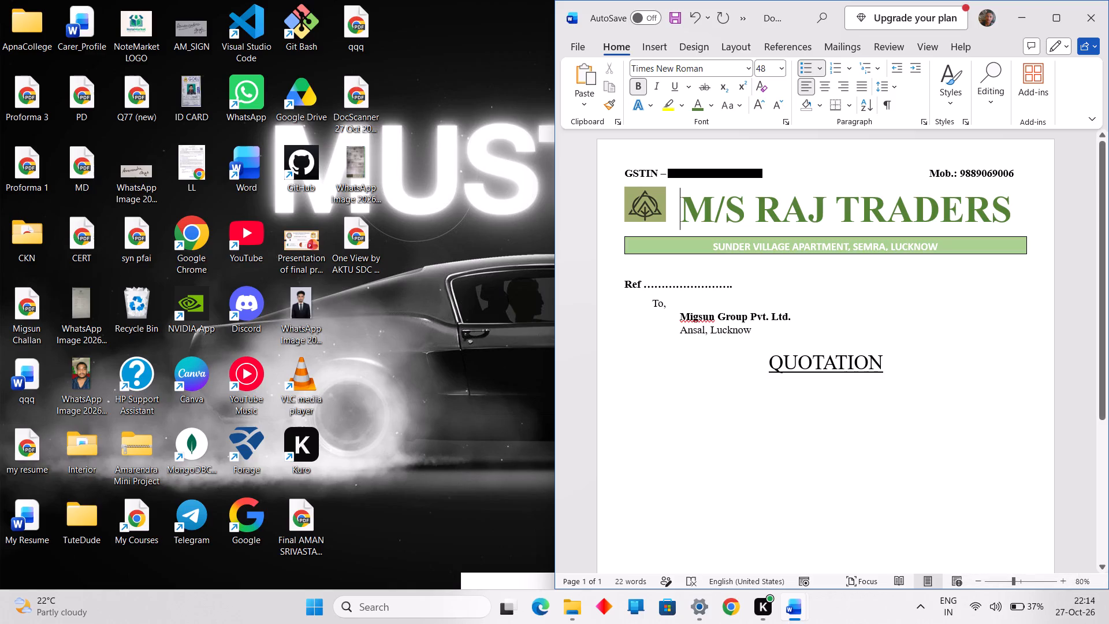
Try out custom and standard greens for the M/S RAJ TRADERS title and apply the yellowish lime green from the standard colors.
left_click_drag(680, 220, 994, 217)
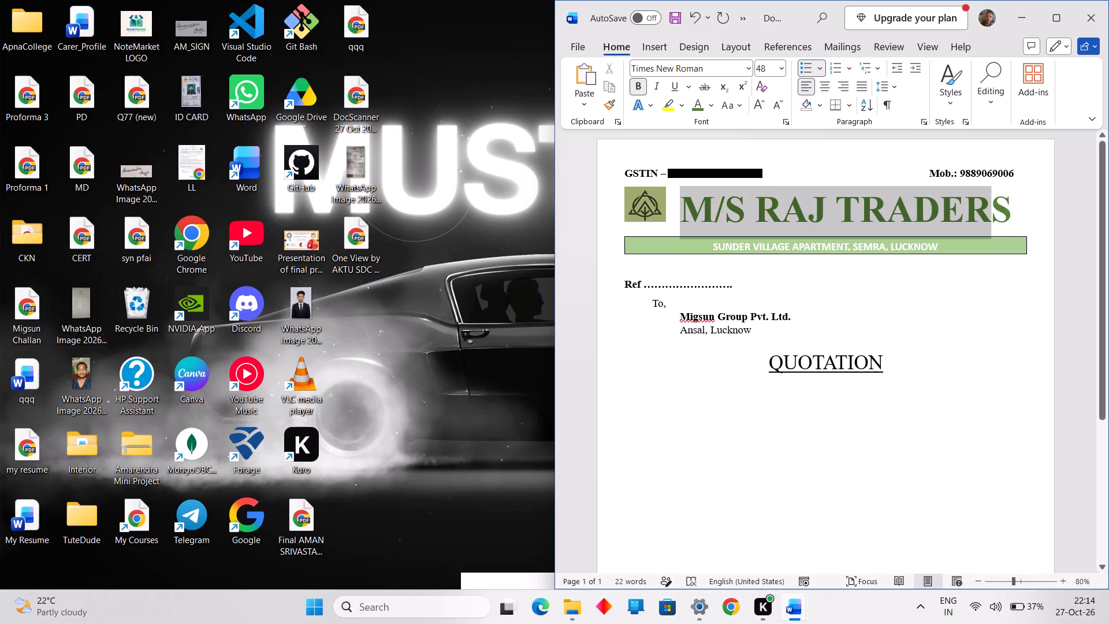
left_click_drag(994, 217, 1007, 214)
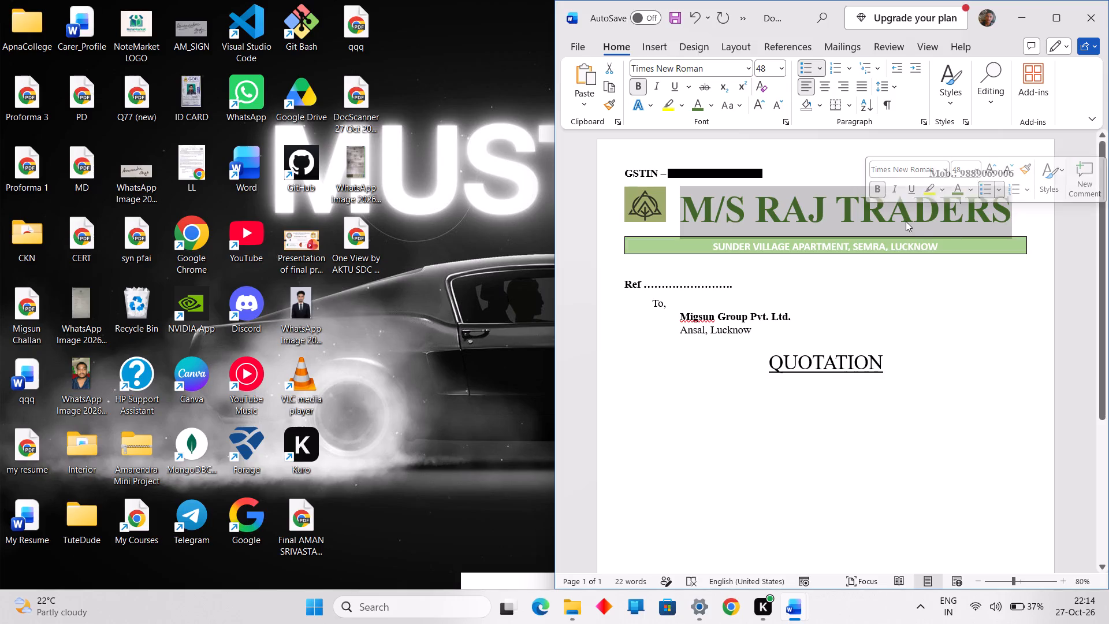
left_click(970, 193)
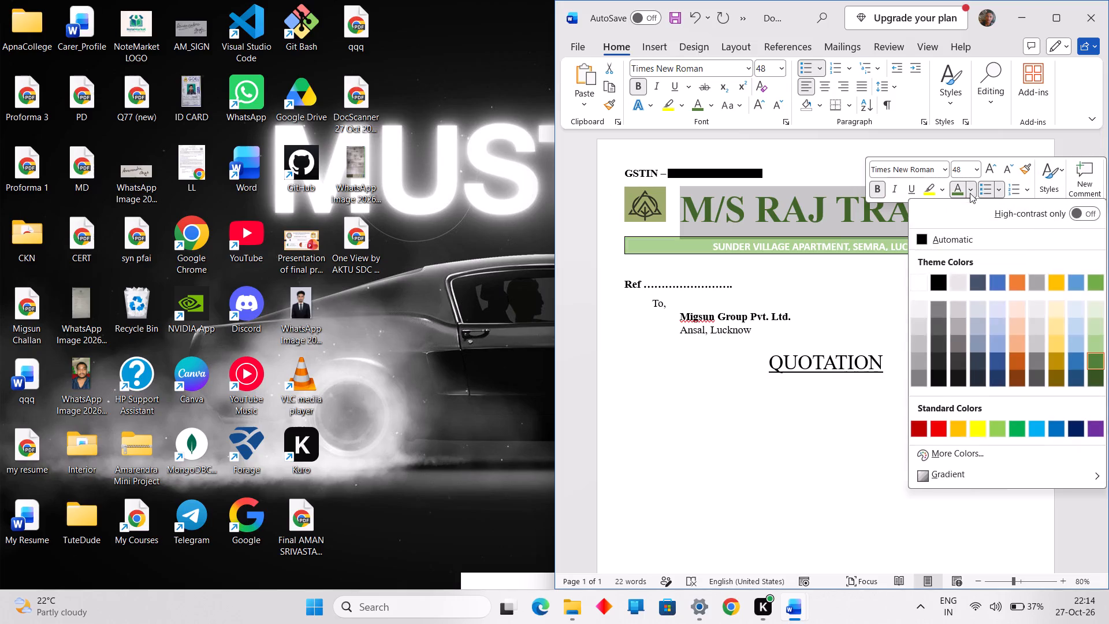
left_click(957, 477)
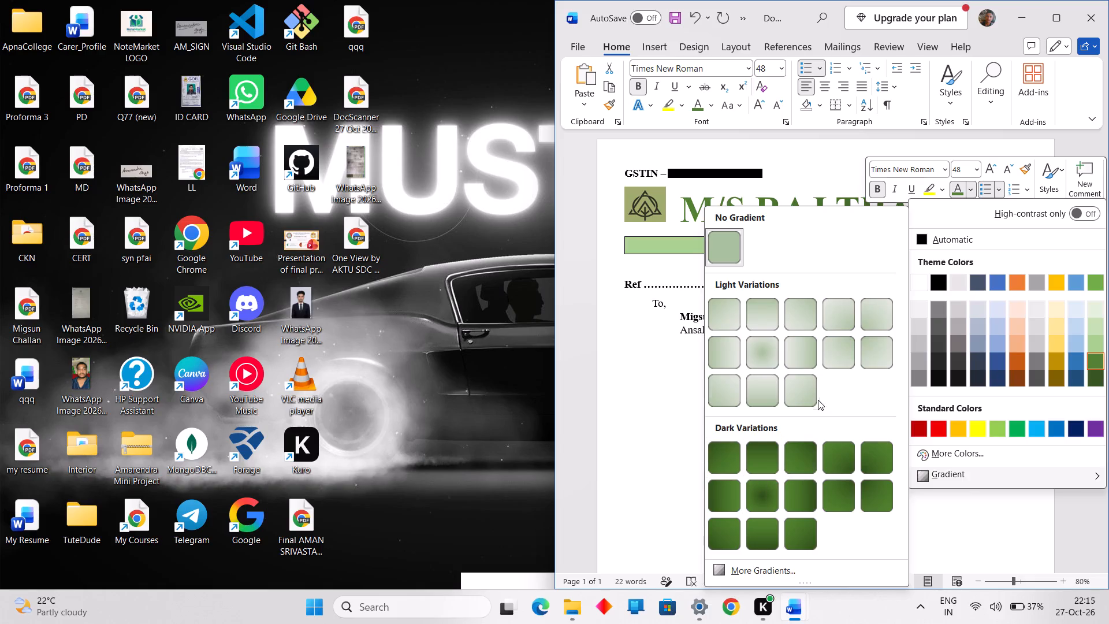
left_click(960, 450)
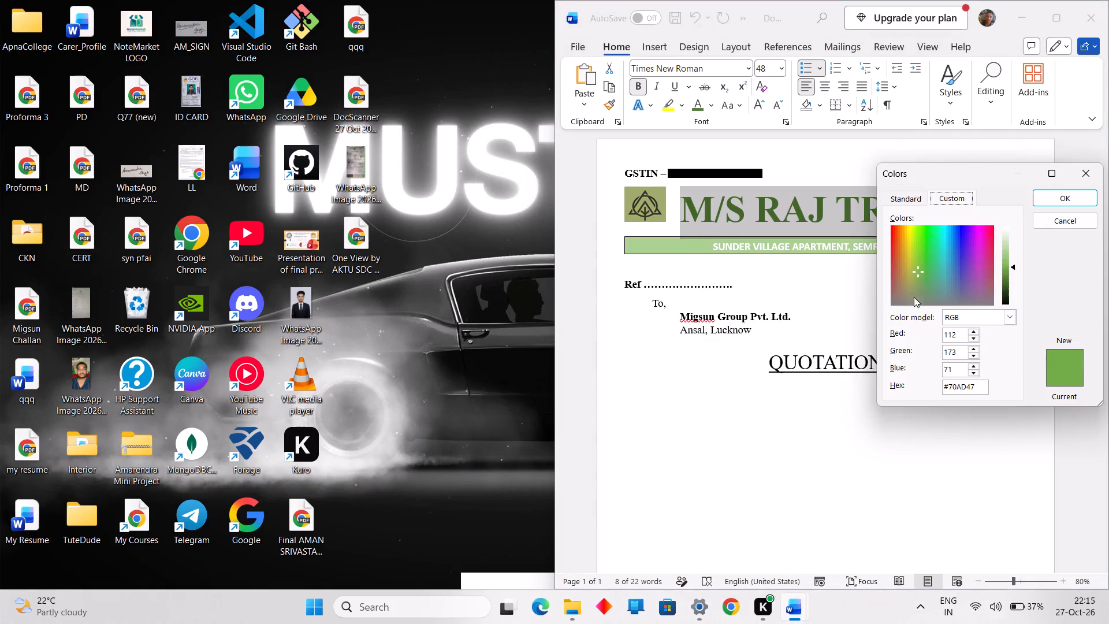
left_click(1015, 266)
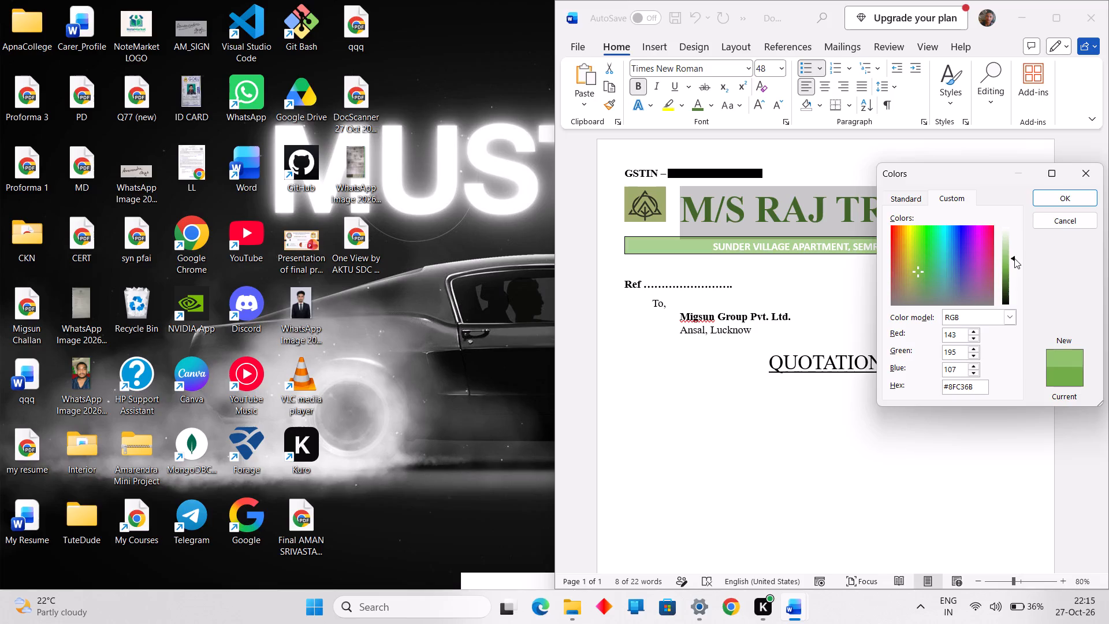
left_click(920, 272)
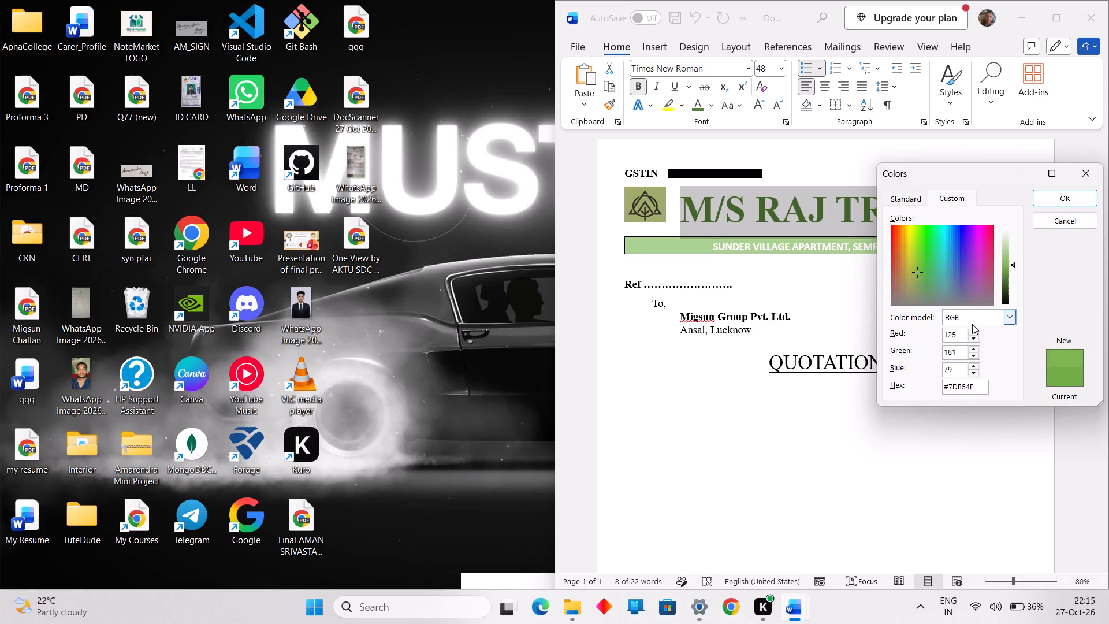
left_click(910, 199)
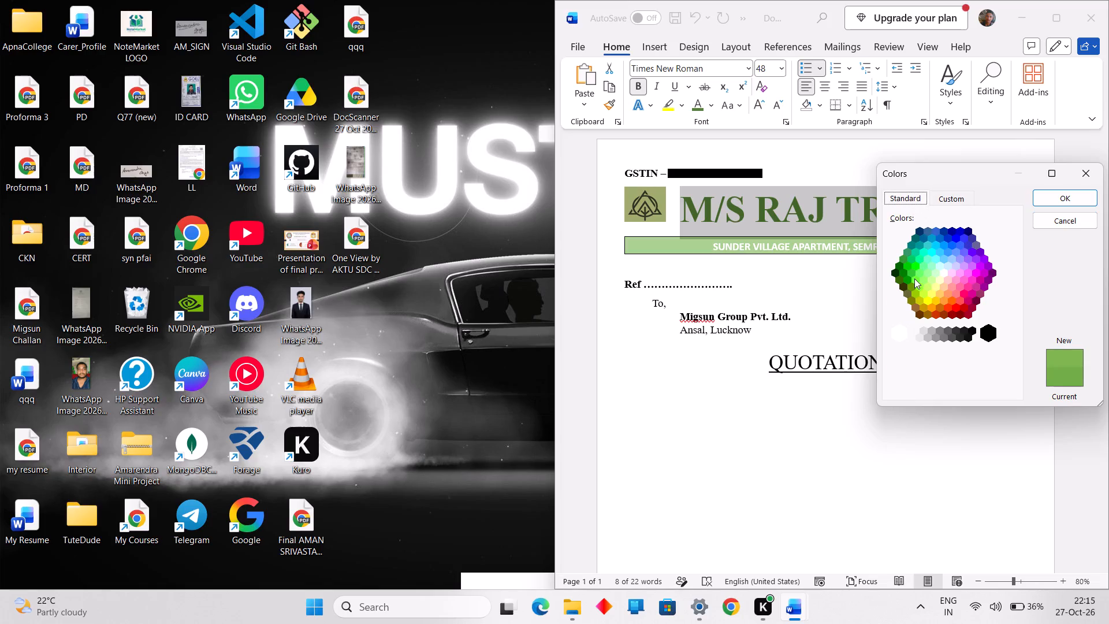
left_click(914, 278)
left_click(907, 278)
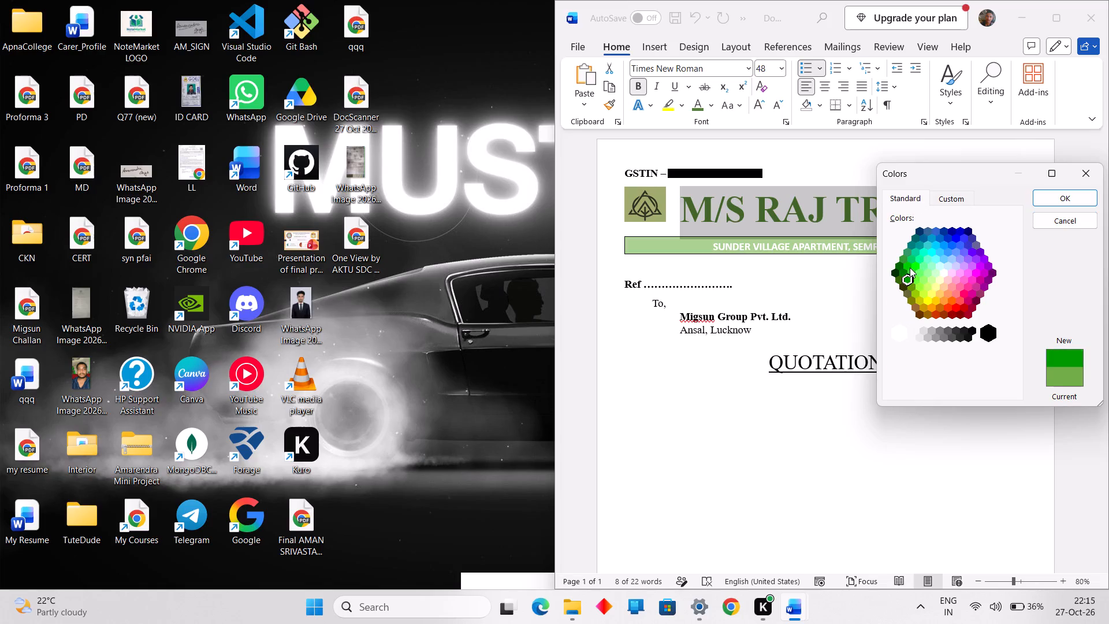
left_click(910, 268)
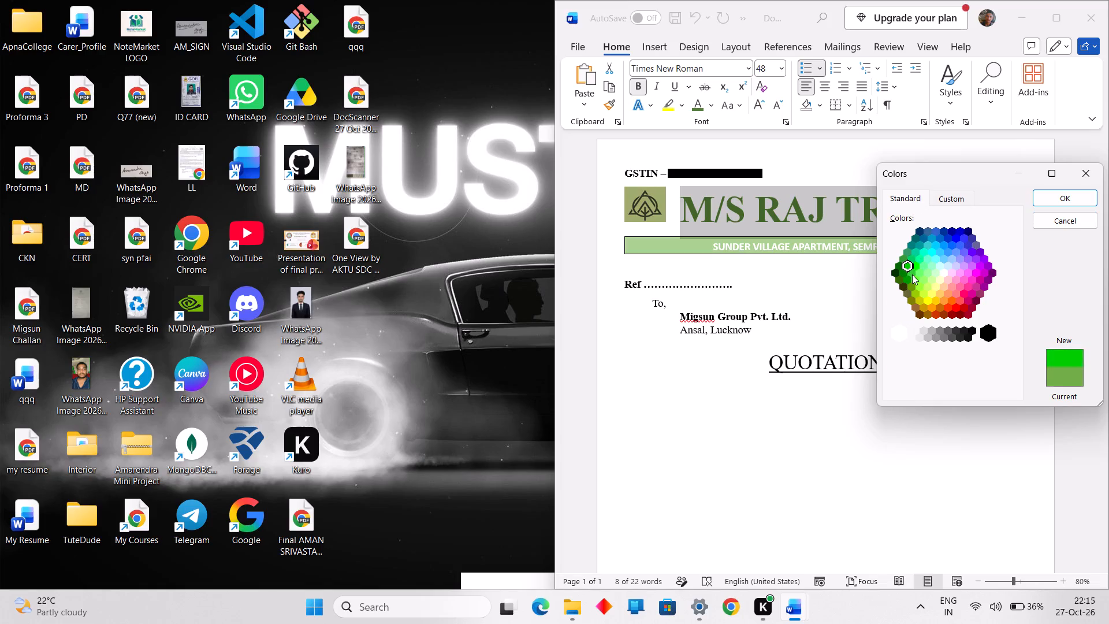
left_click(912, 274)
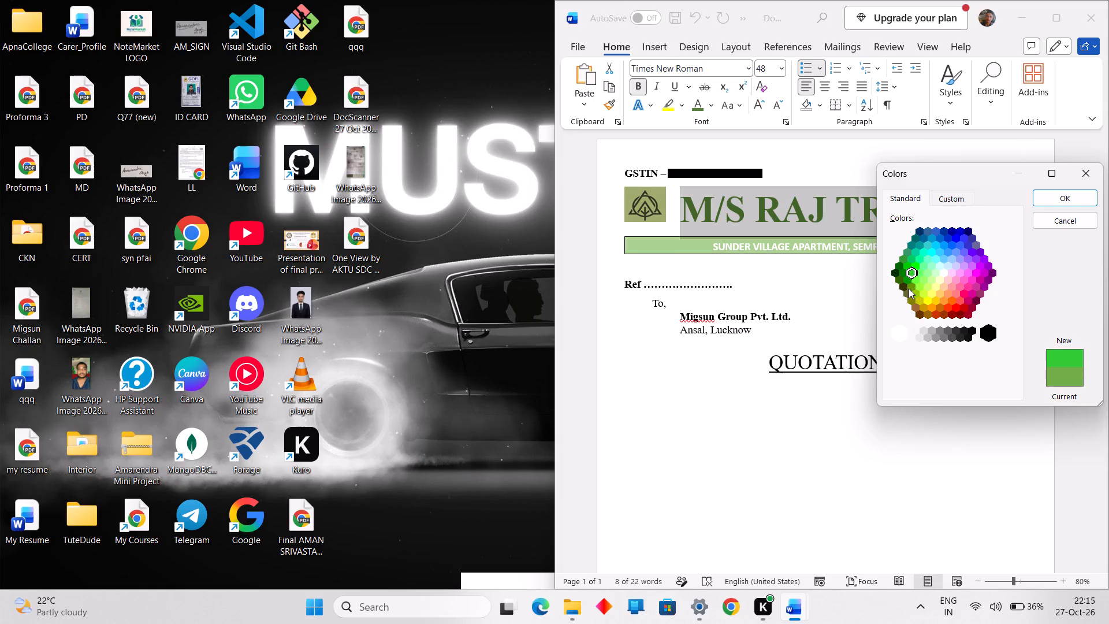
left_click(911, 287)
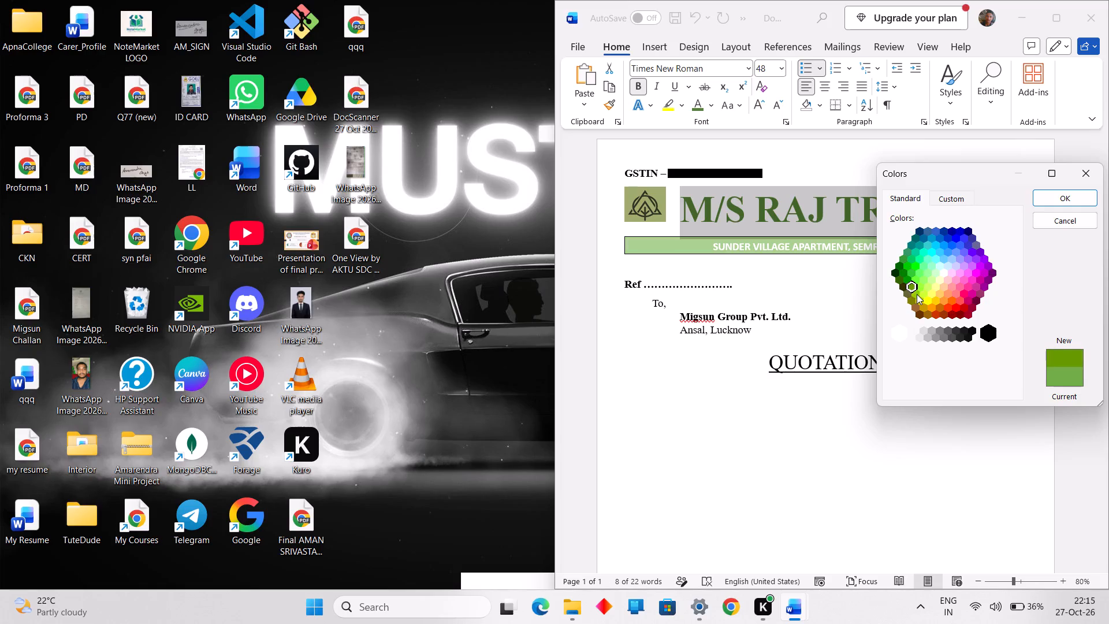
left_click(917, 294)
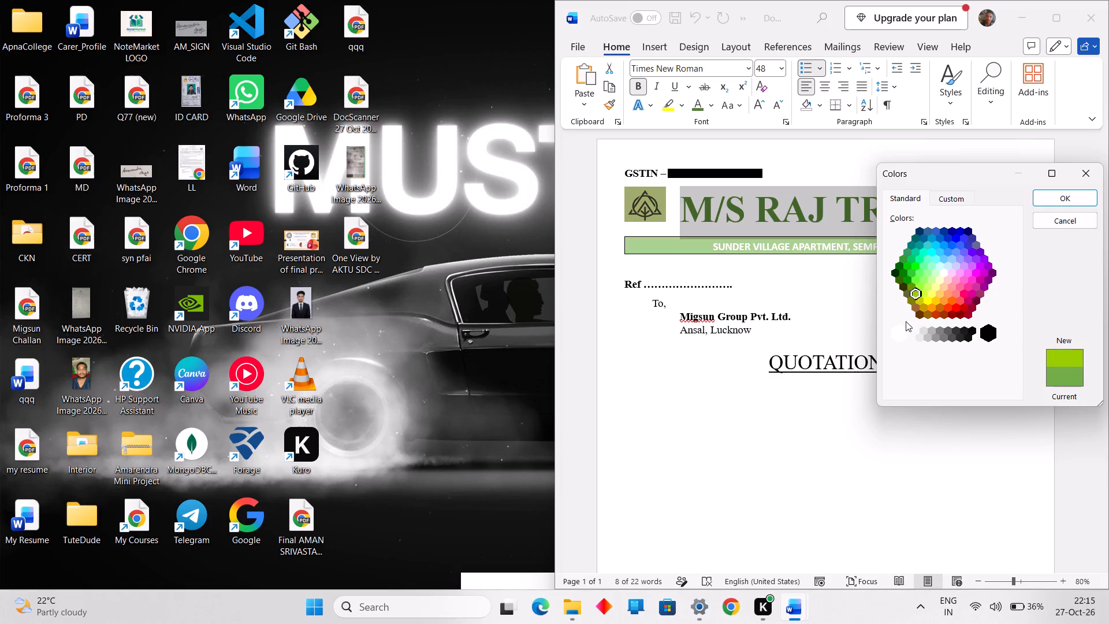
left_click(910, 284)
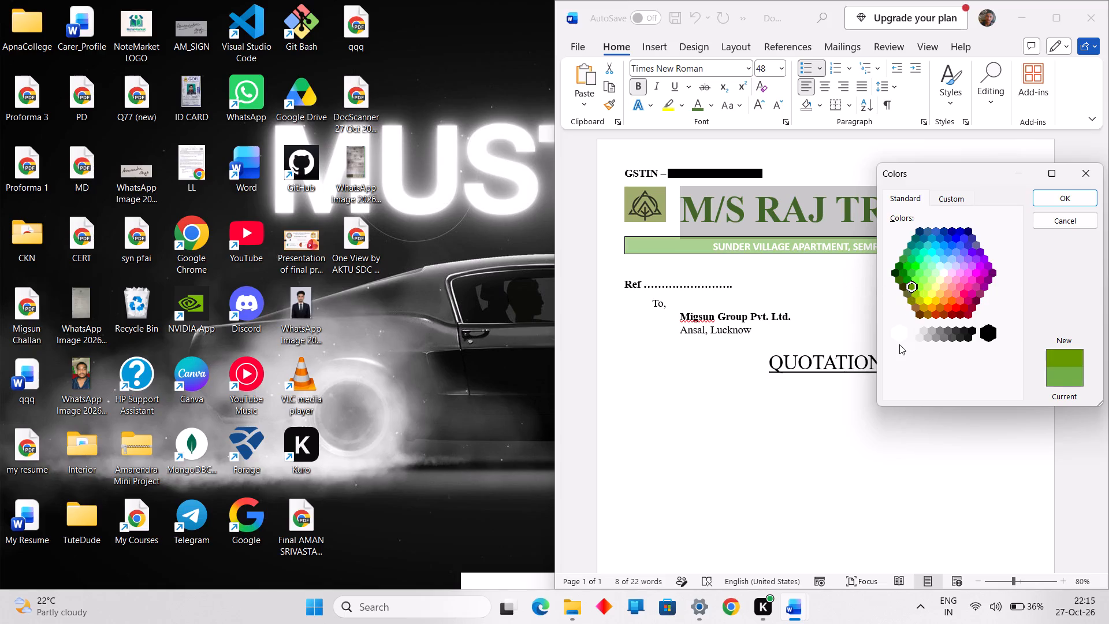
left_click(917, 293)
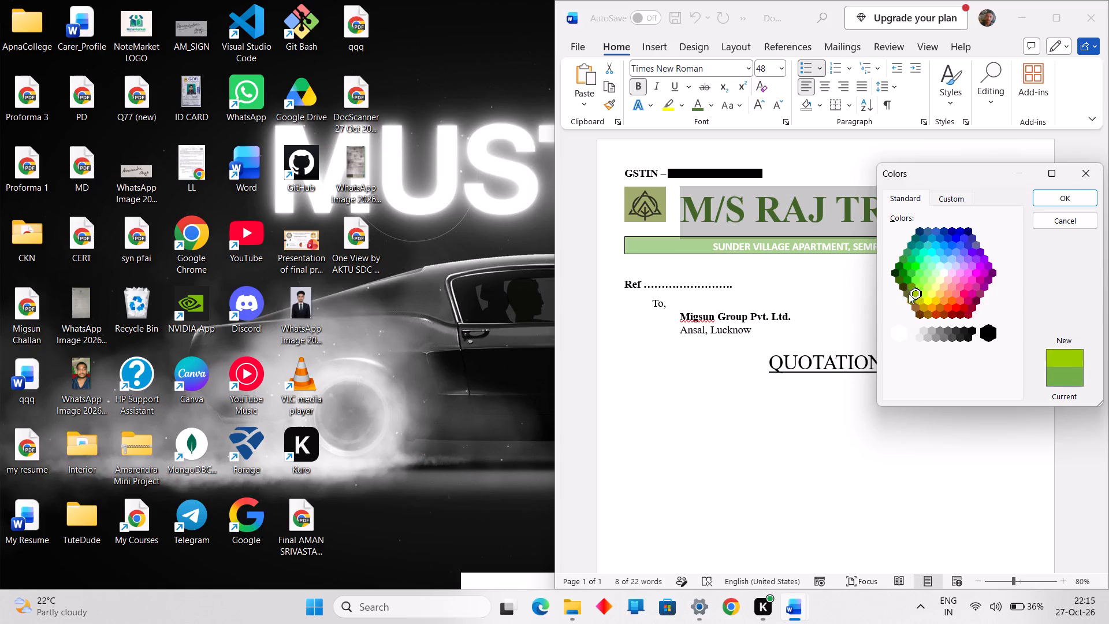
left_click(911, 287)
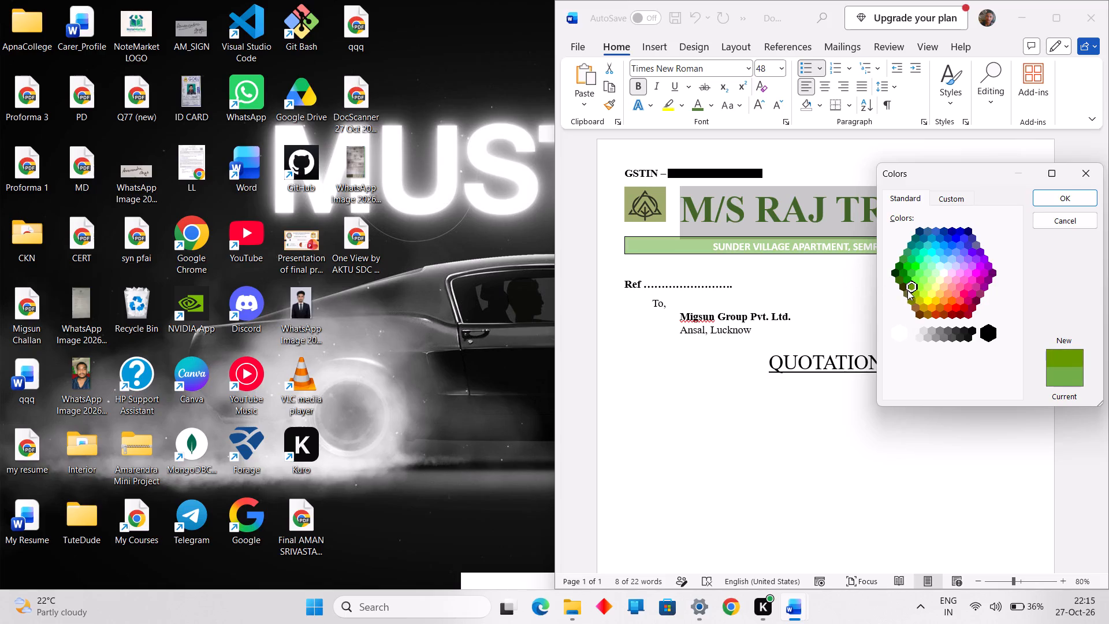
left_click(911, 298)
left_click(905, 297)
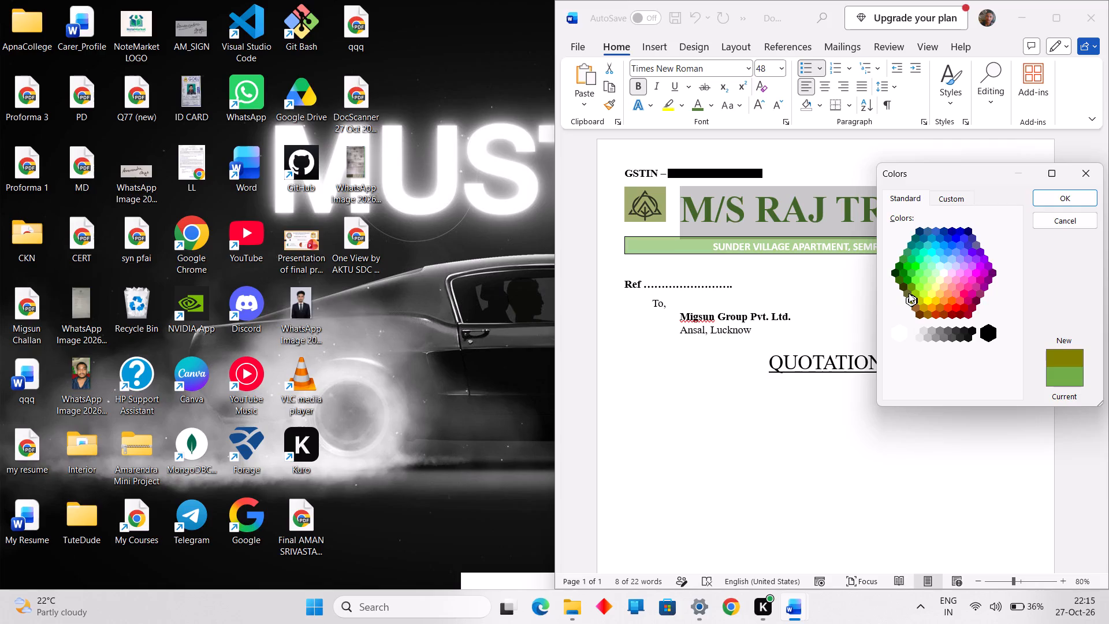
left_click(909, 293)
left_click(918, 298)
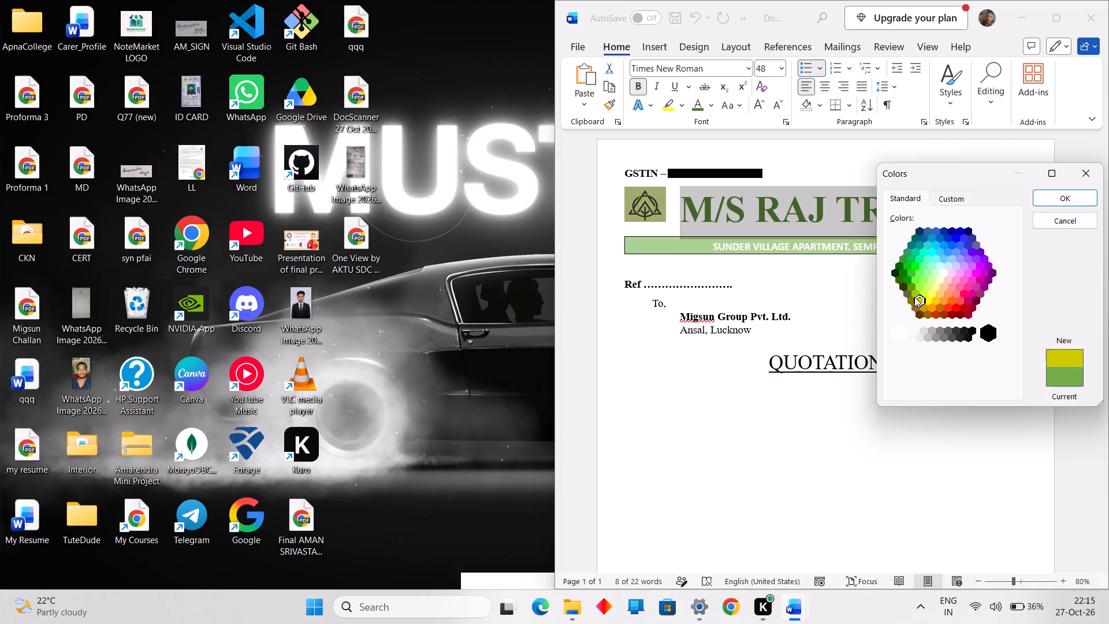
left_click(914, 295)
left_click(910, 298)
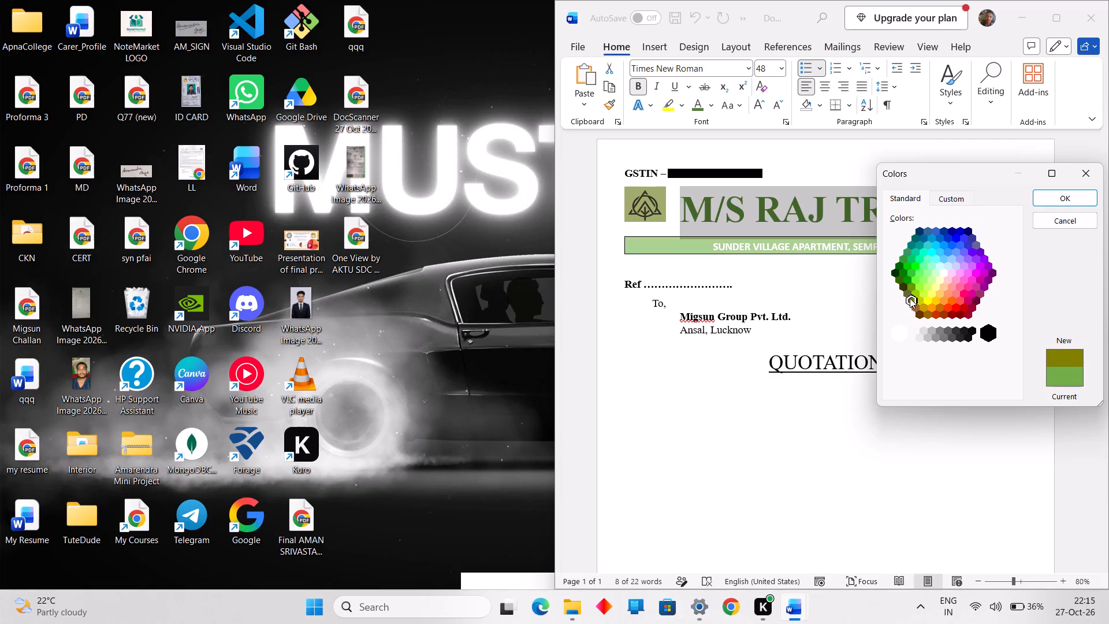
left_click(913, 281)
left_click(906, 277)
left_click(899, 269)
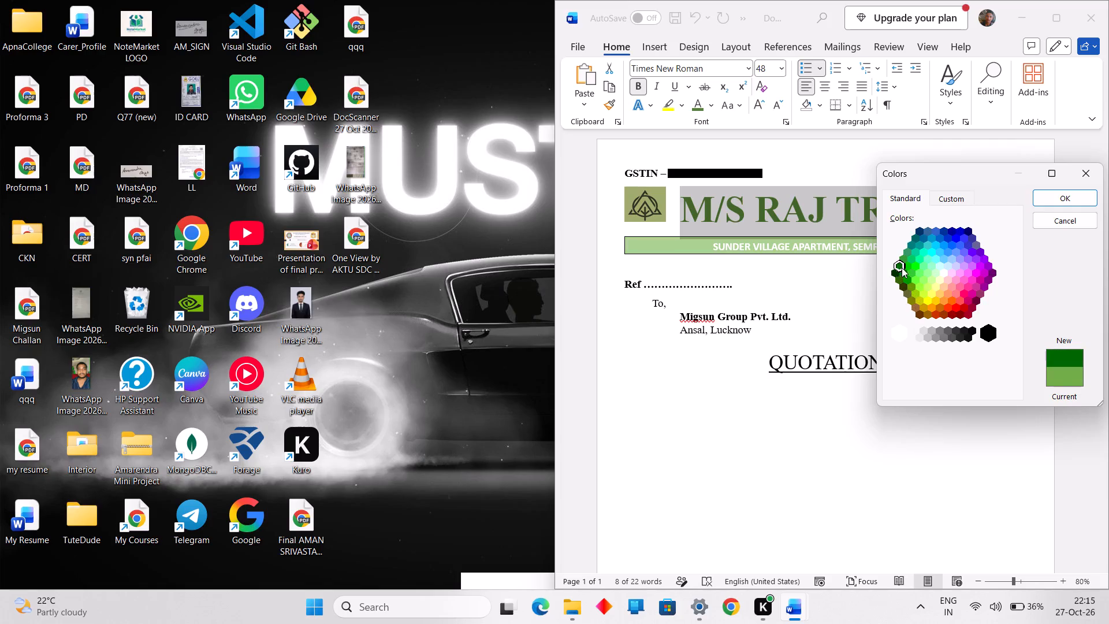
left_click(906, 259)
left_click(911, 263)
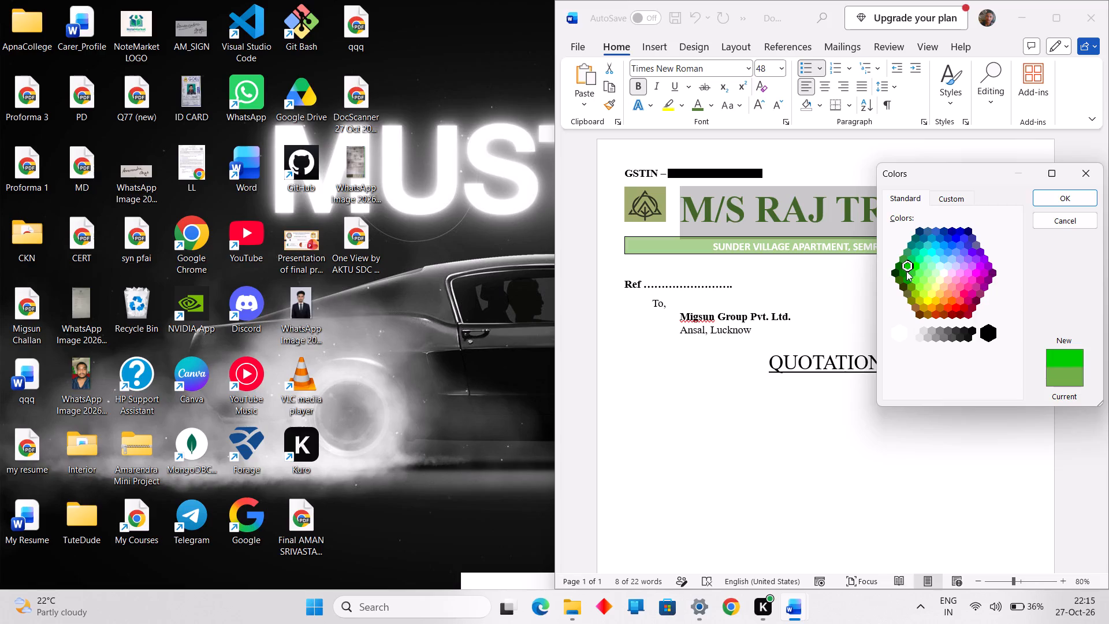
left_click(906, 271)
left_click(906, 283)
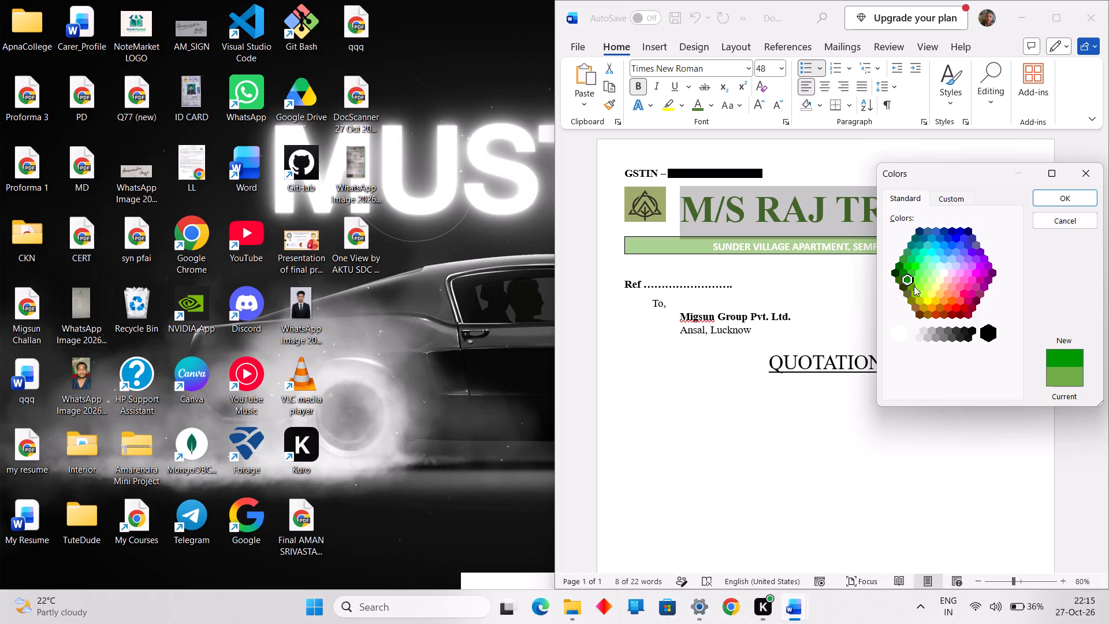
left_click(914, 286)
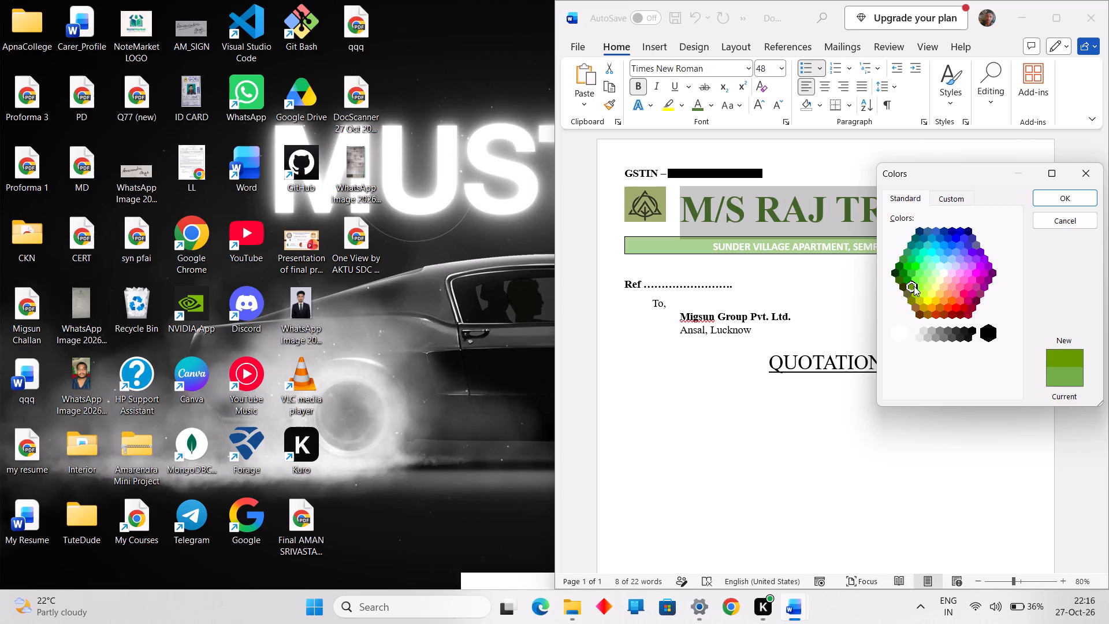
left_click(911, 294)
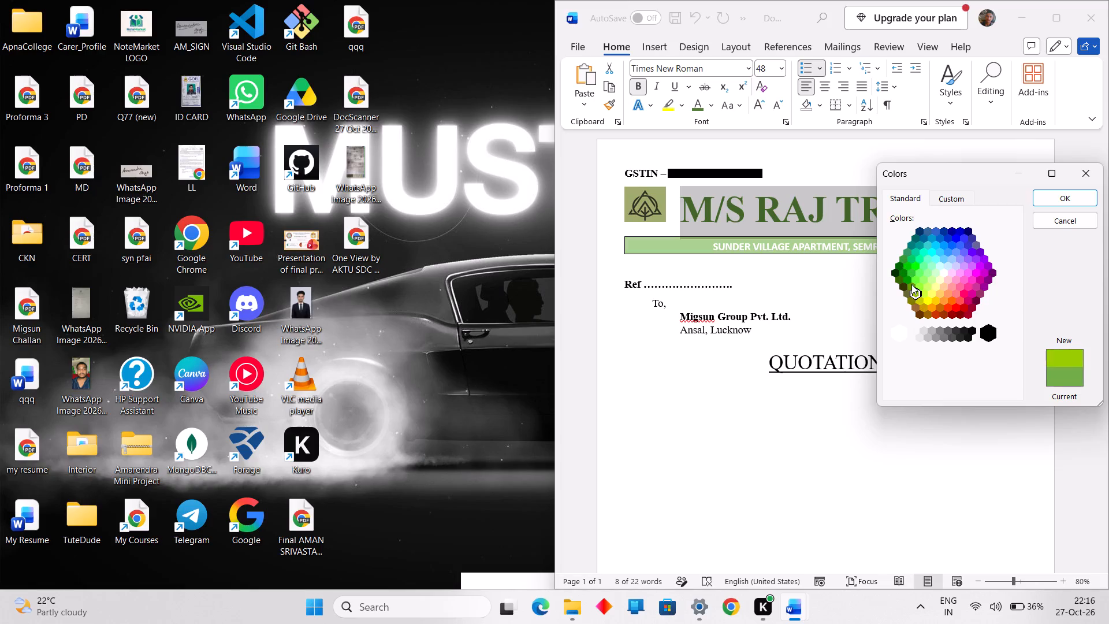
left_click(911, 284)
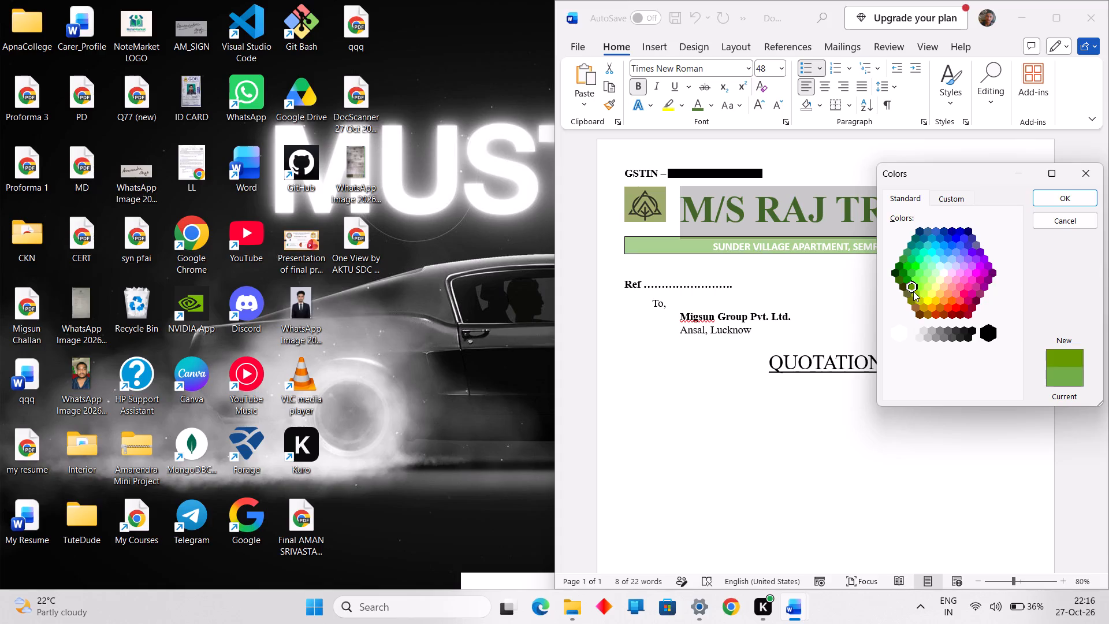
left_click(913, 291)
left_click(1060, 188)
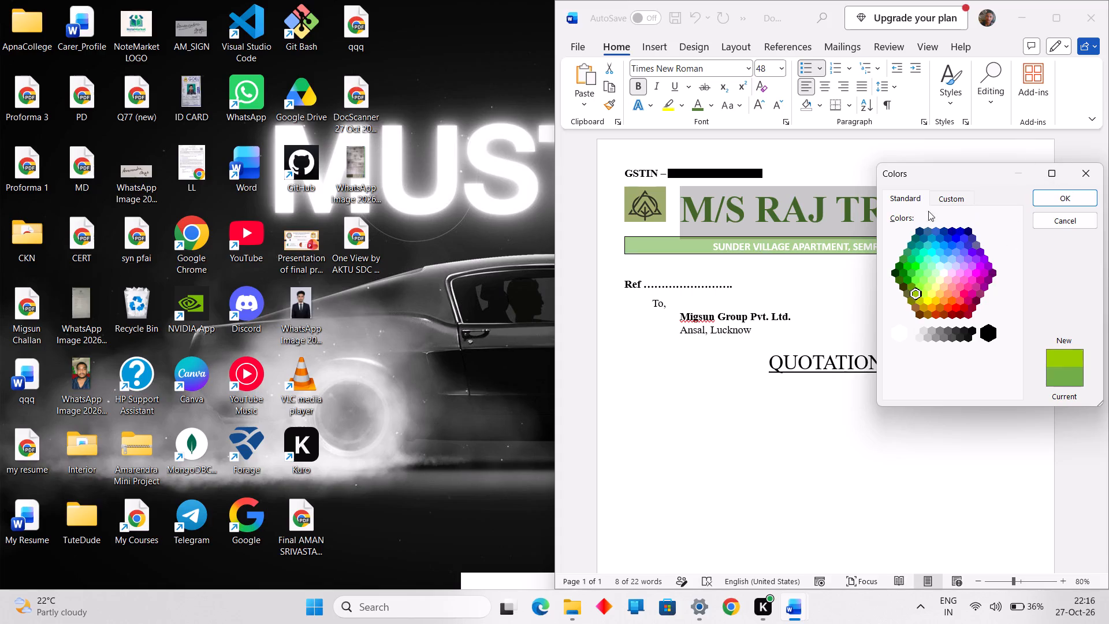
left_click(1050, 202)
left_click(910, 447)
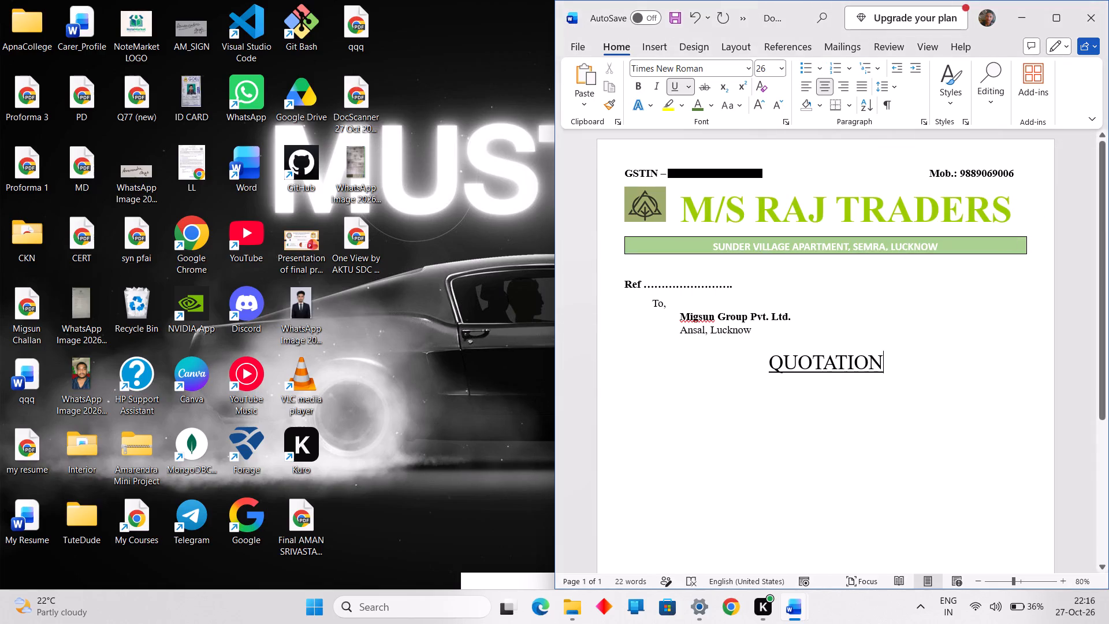
Change the M/S RAJ TRADERS title's font color to the second-darkest green shade of the theme colors.
left_click(780, 217)
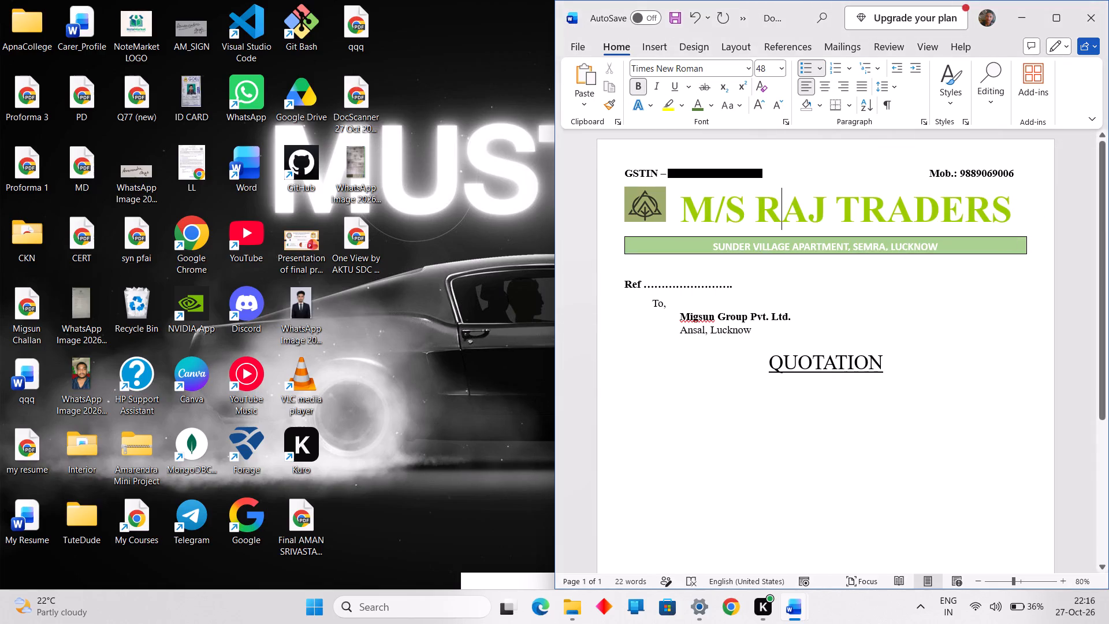
left_click_drag(679, 219, 1002, 220)
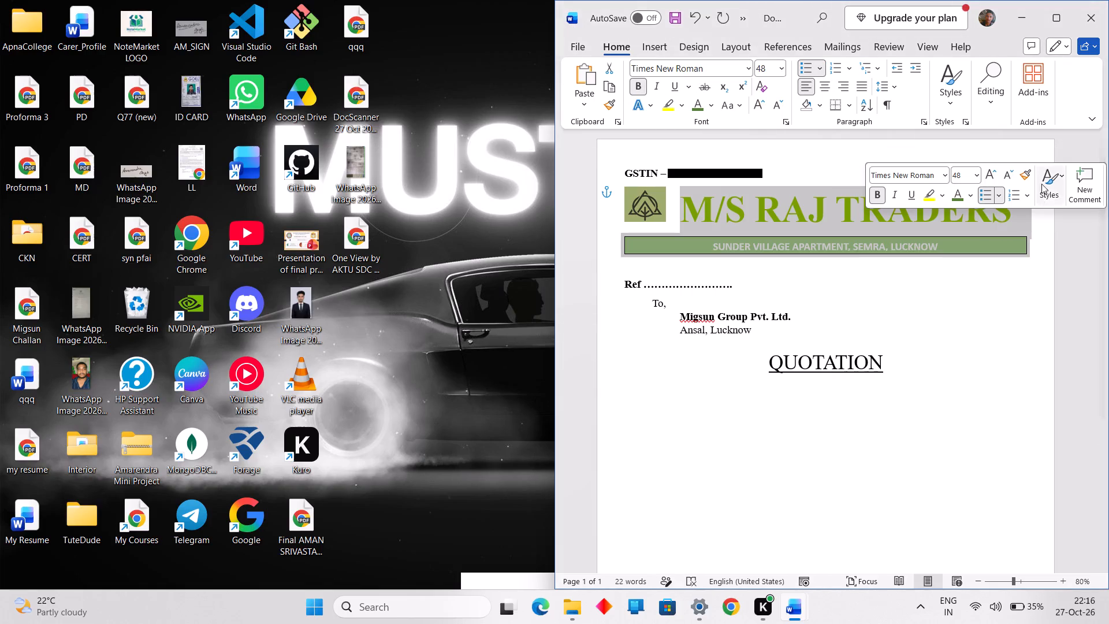
left_click(969, 193)
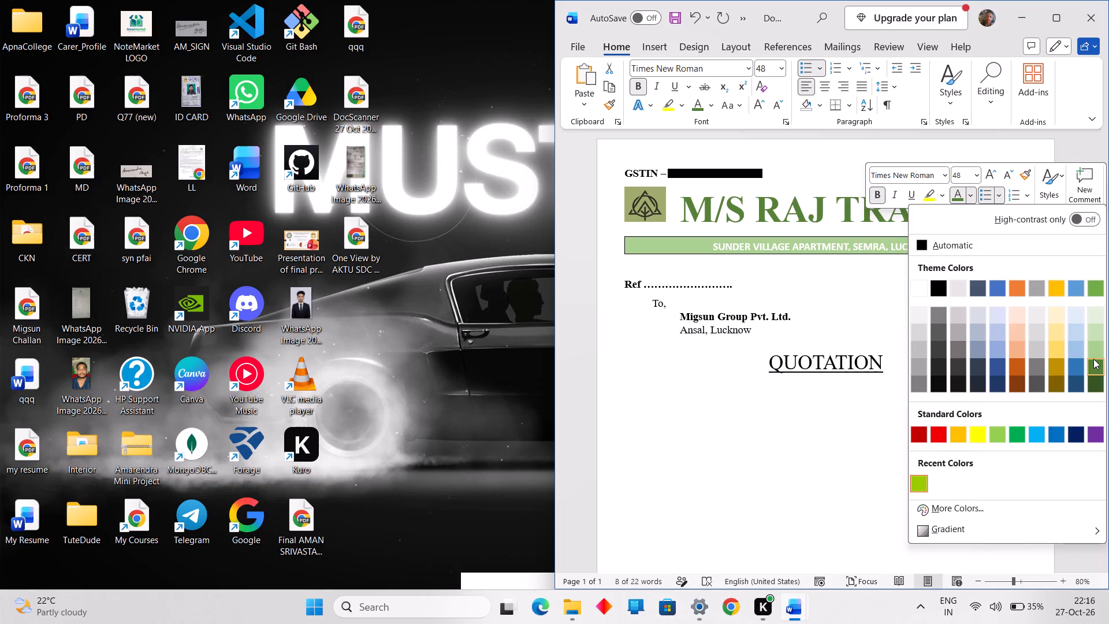
left_click(1089, 361)
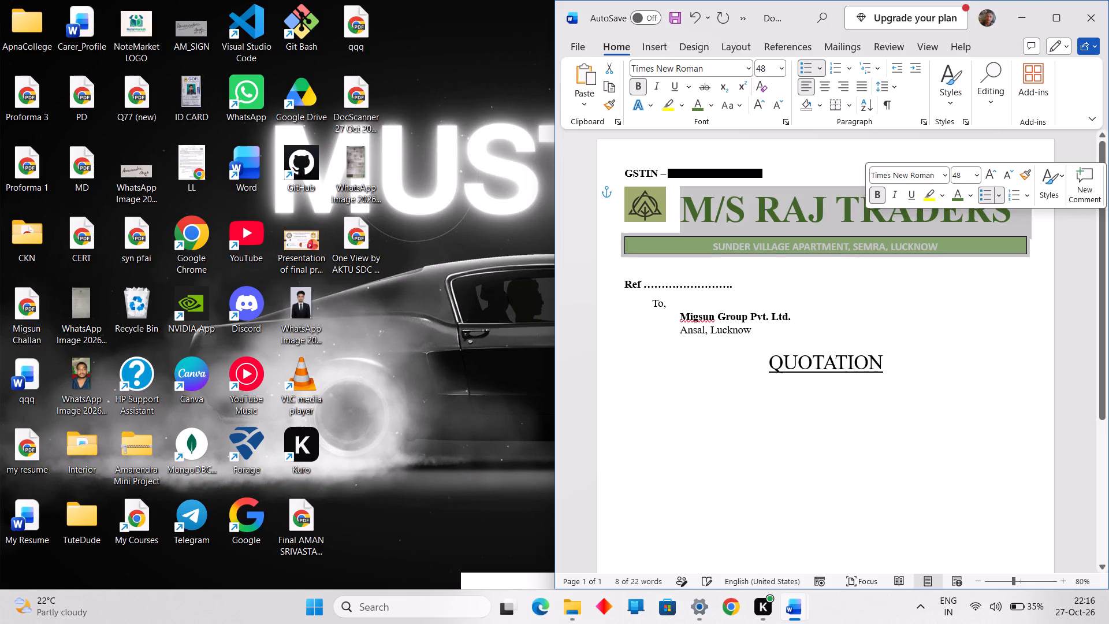
left_click(874, 426)
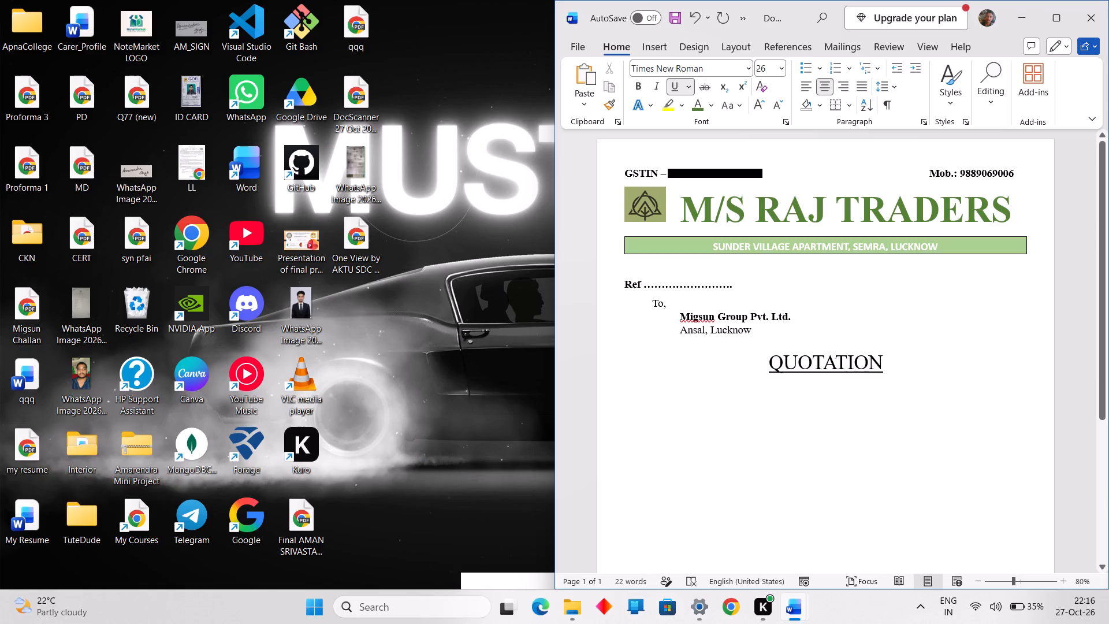
Make the green address banner slightly taller by extending its top edge upward toward the title.
left_click(828, 239)
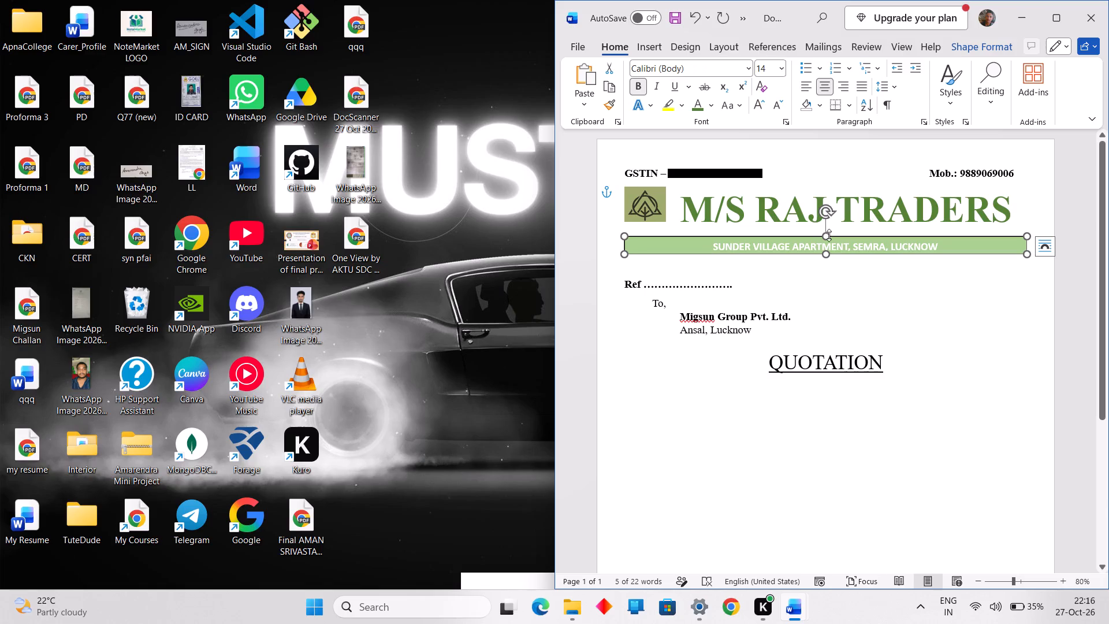
left_click(827, 236)
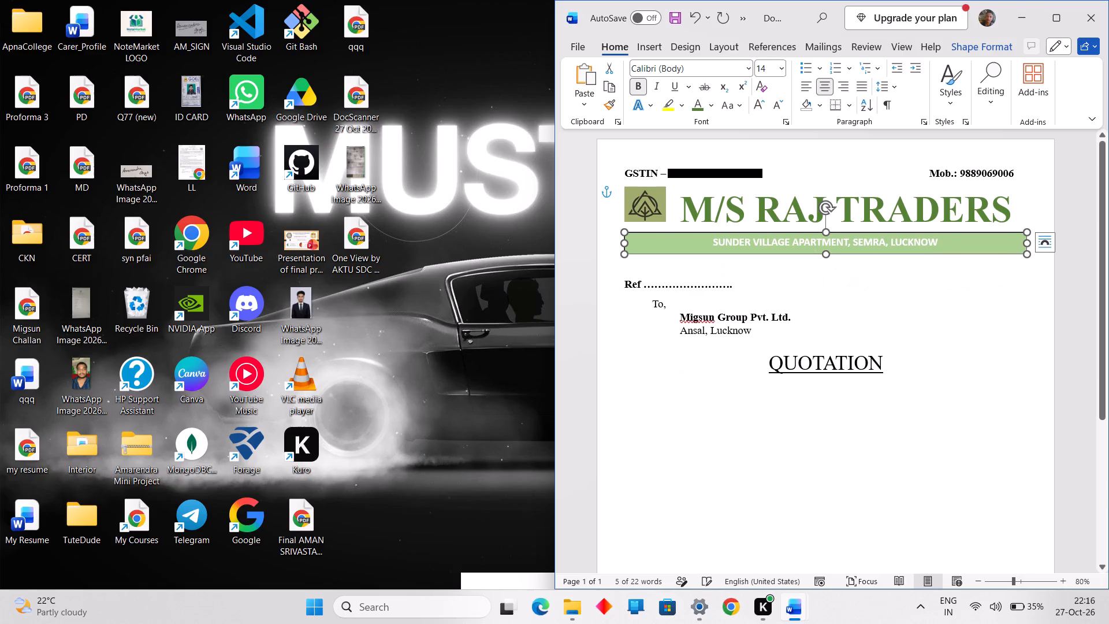
Make the green address banner slightly shorter by moving its bottom edge upward toward the address text.
left_click_drag(827, 257, 827, 253)
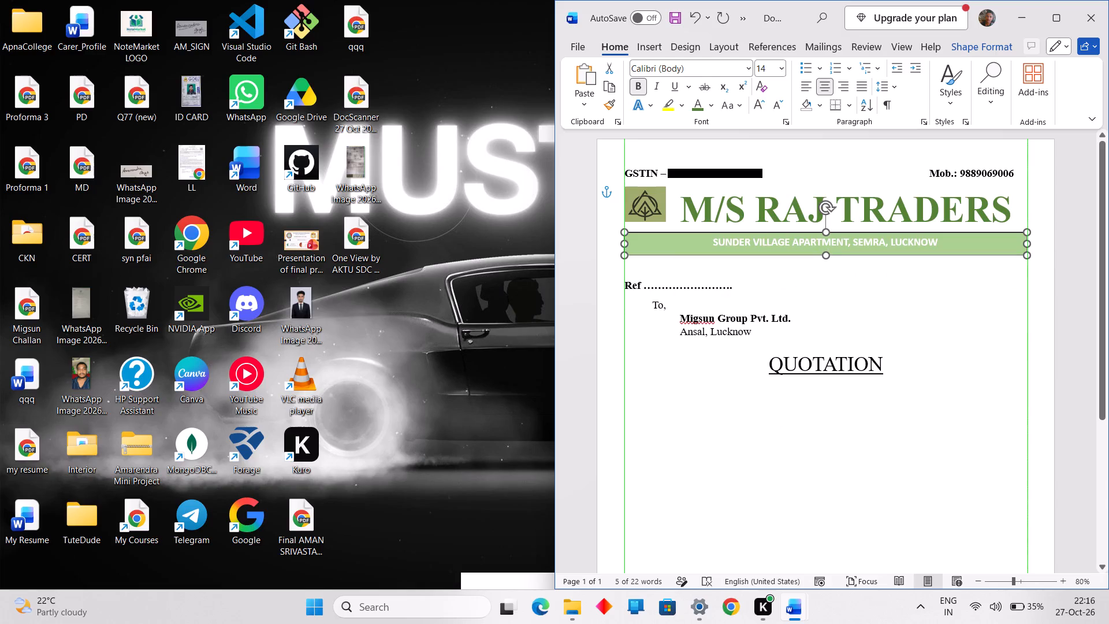
left_click_drag(827, 253, 827, 251)
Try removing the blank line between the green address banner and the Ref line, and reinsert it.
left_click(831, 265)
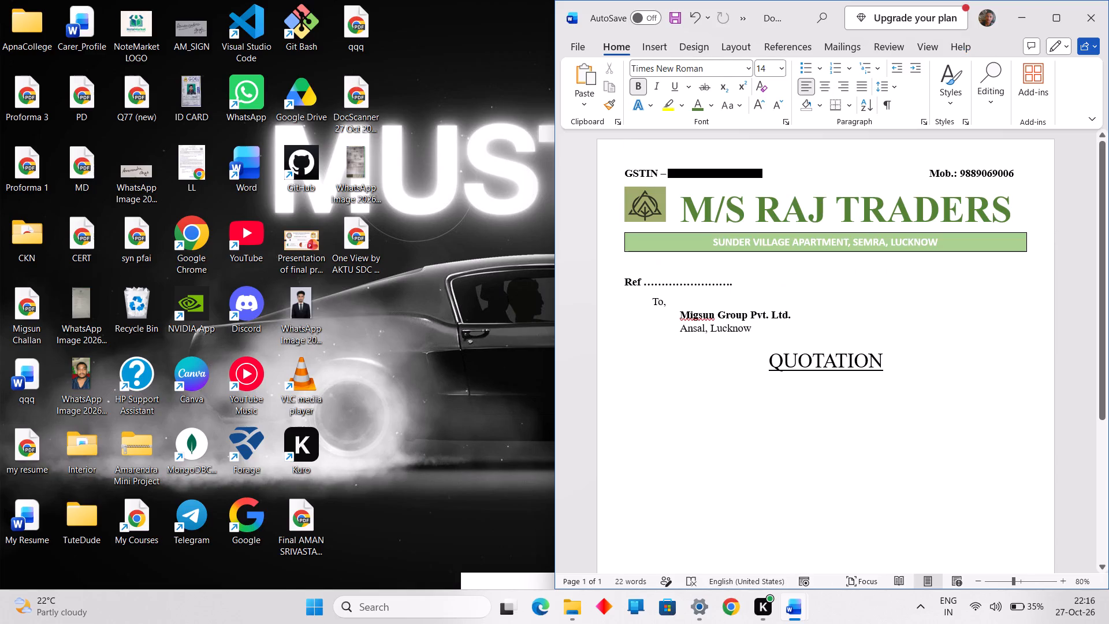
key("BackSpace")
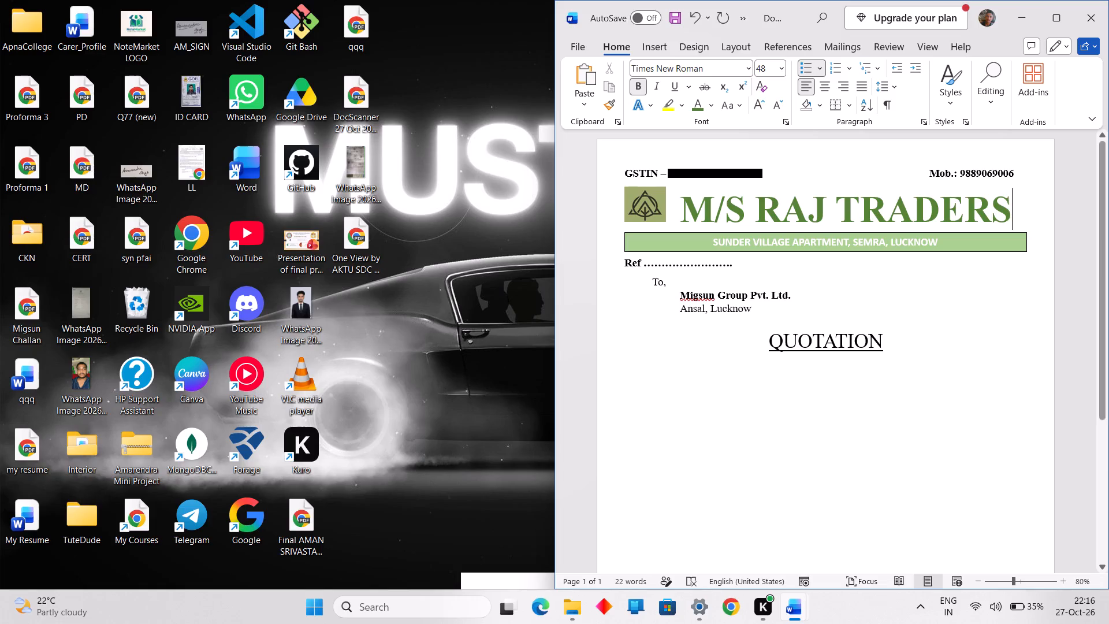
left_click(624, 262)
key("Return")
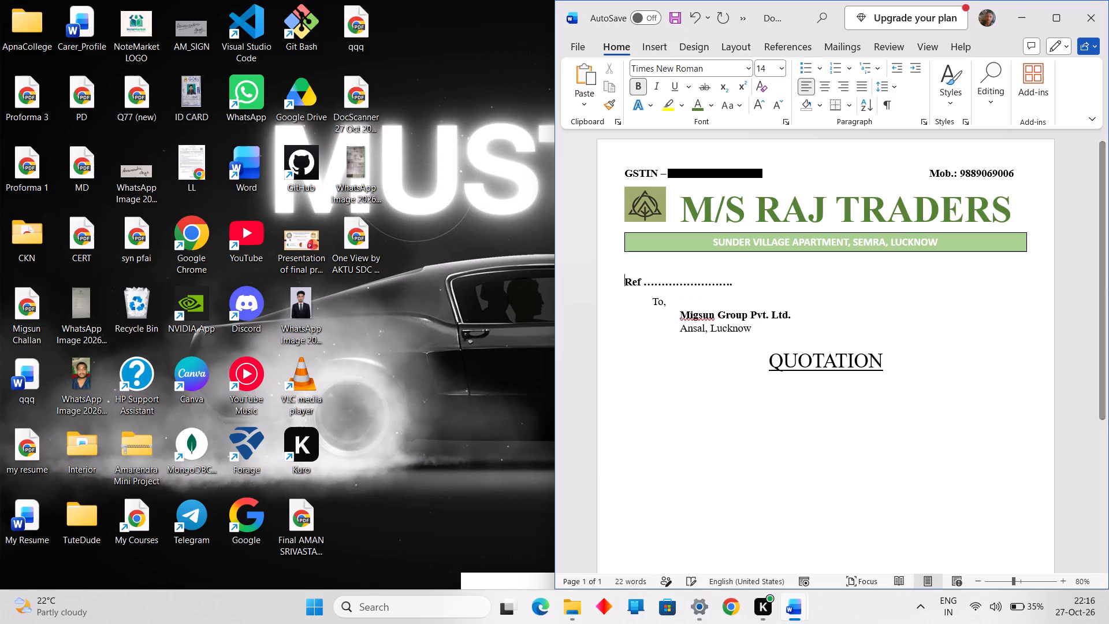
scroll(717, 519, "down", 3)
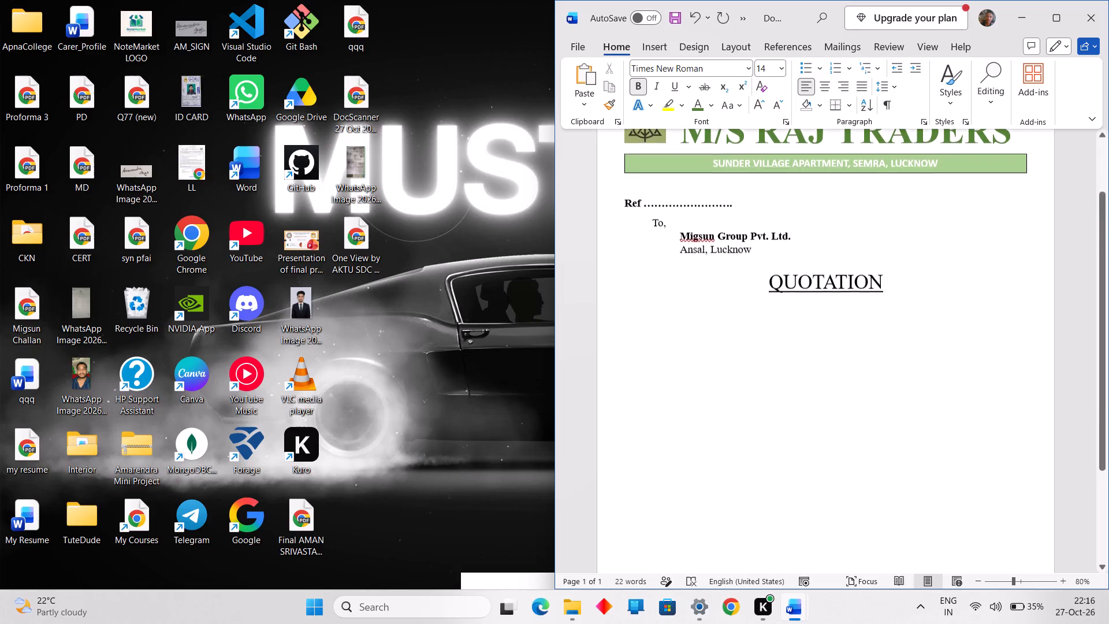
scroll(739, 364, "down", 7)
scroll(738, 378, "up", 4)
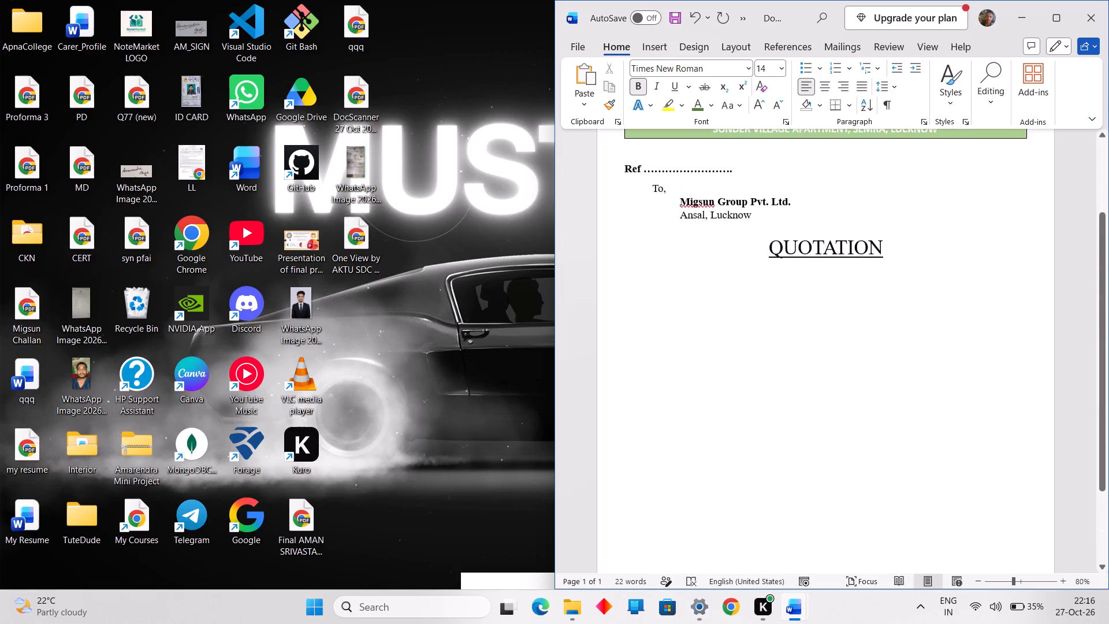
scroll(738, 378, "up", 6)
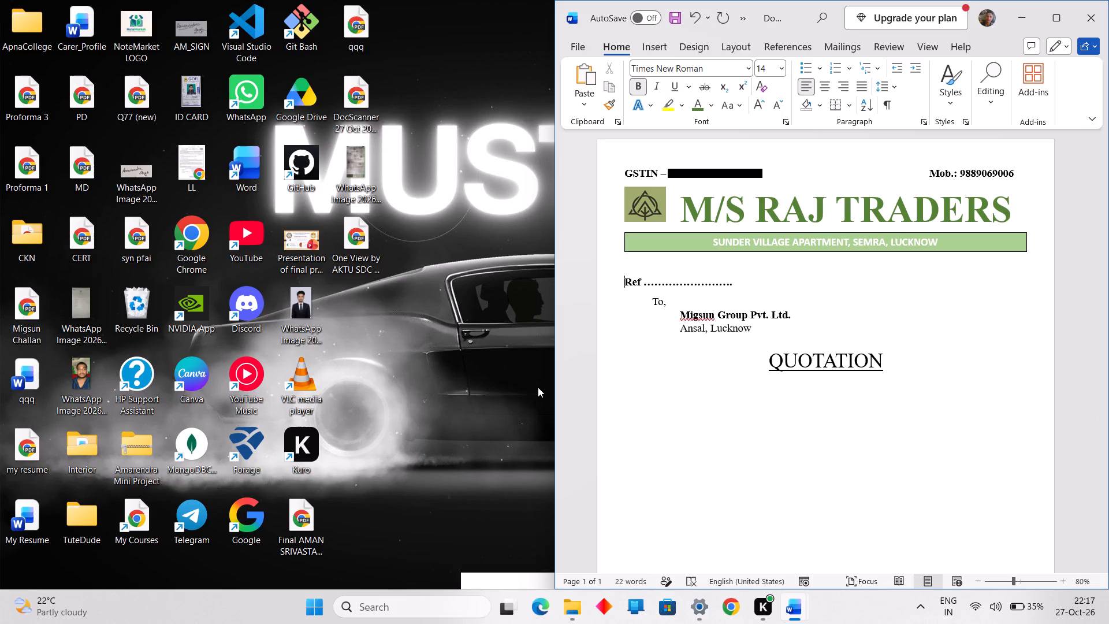
Start saving the quotation as a new file in the Interior folder on the Desktop.
key("ctrl+shift+s")
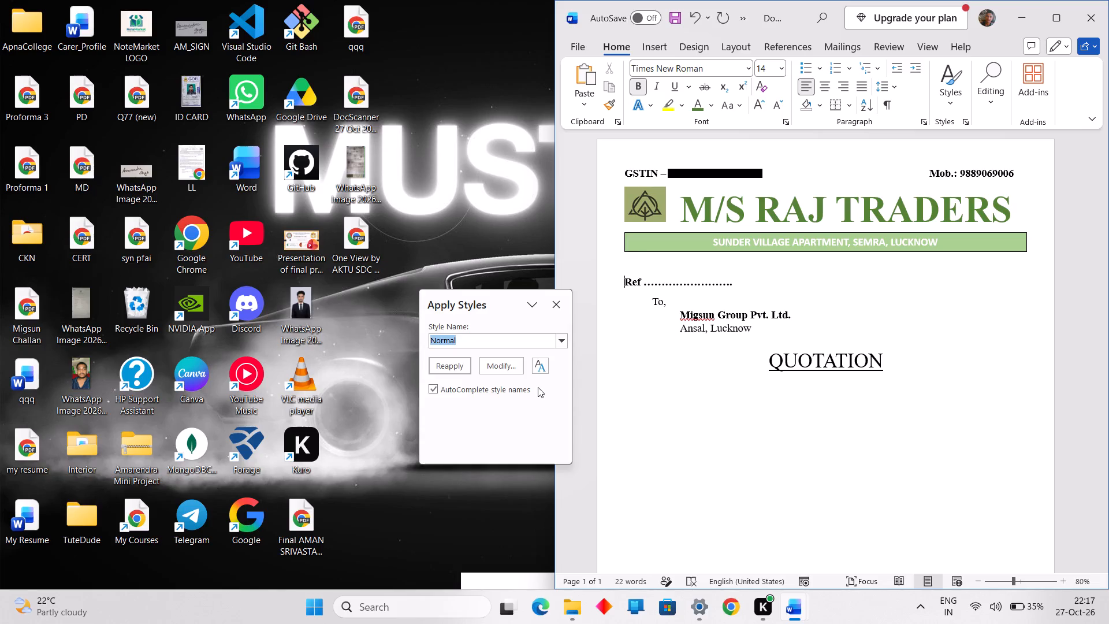
left_click(559, 307)
left_click(575, 42)
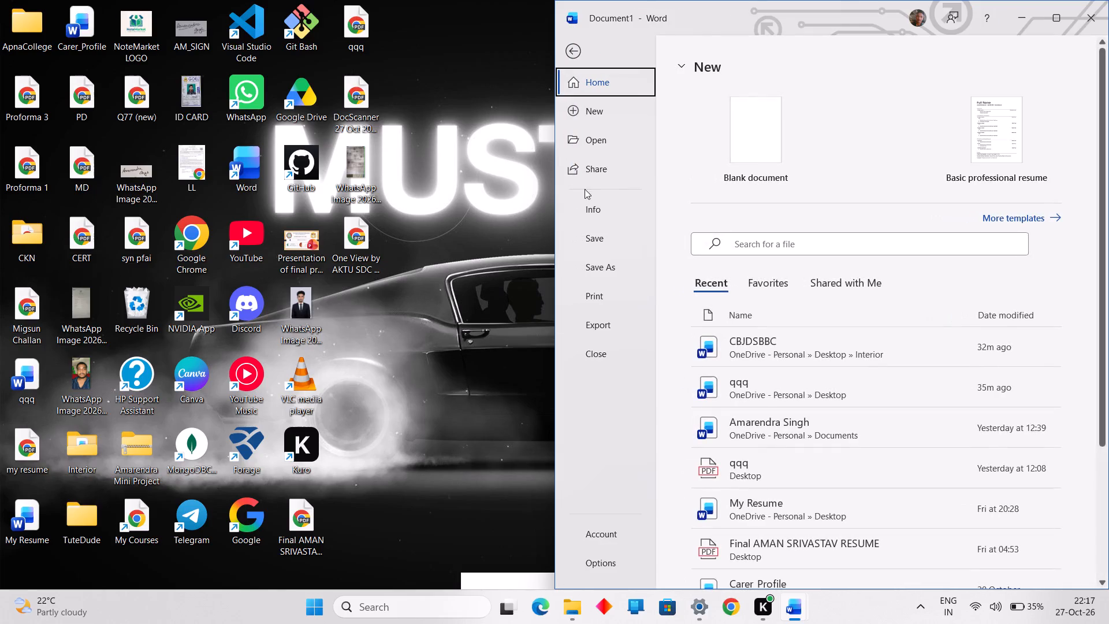
left_click(613, 269)
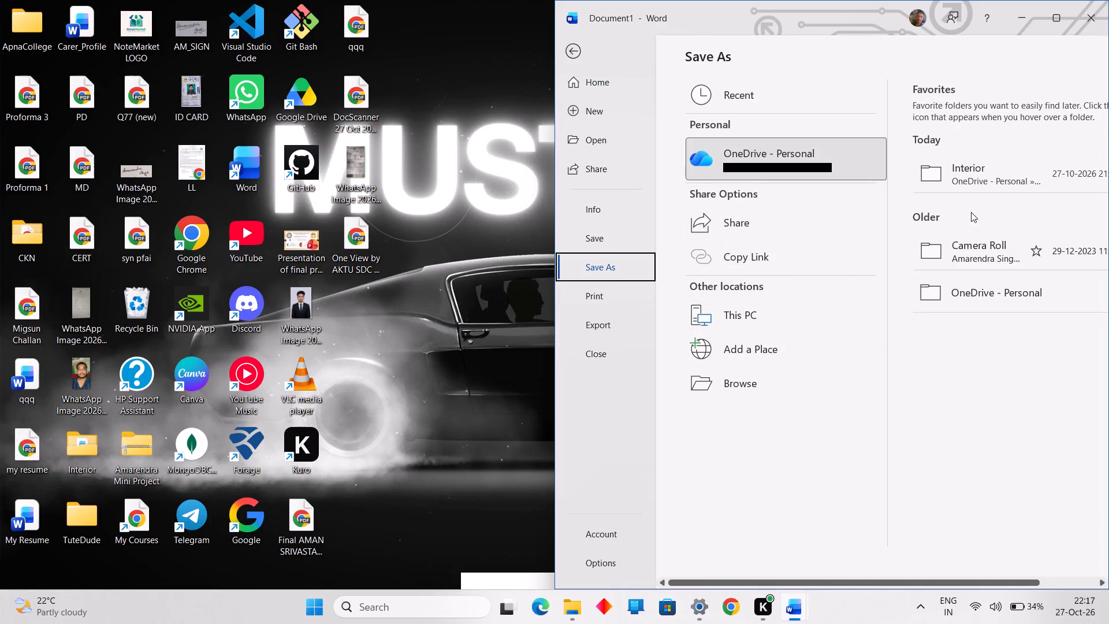
double_click(946, 180)
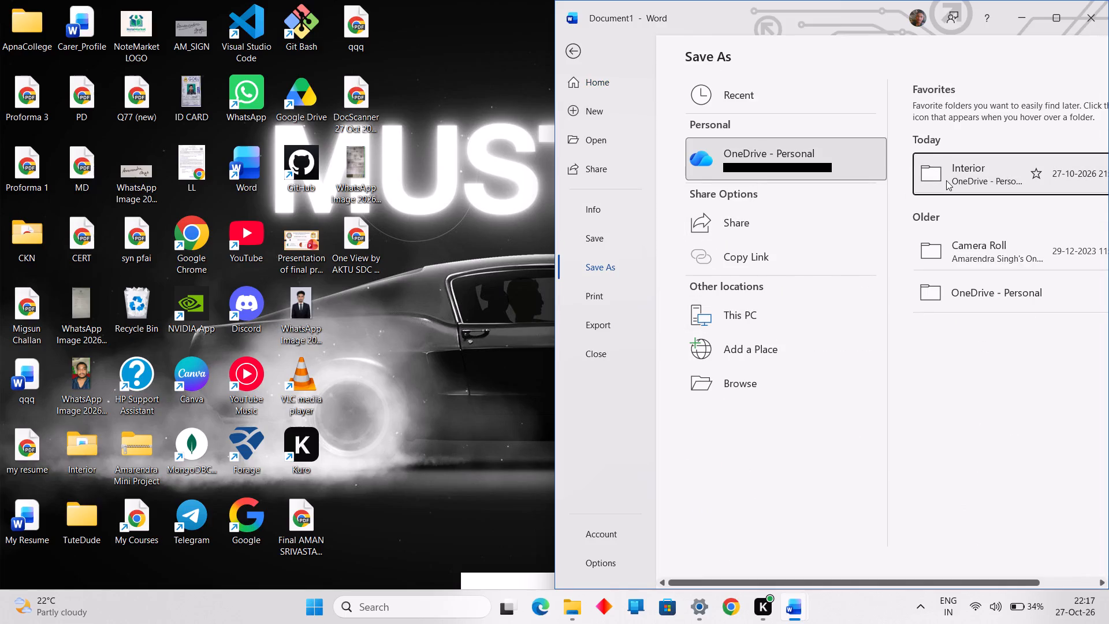
double_click(939, 180)
left_click(909, 335)
left_click(775, 316)
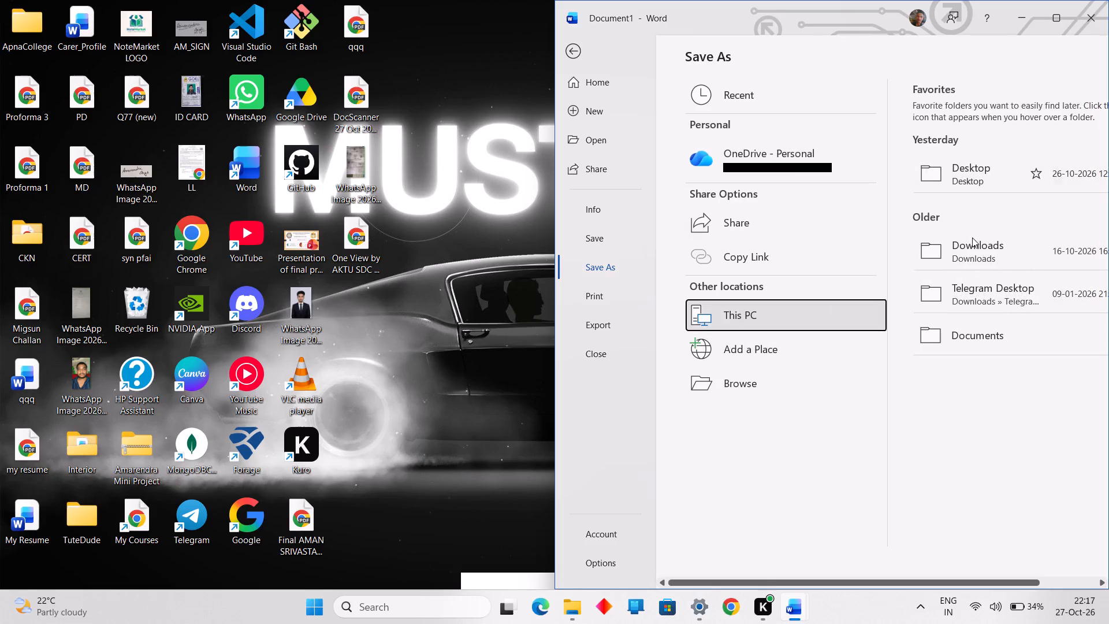
left_click(959, 165)
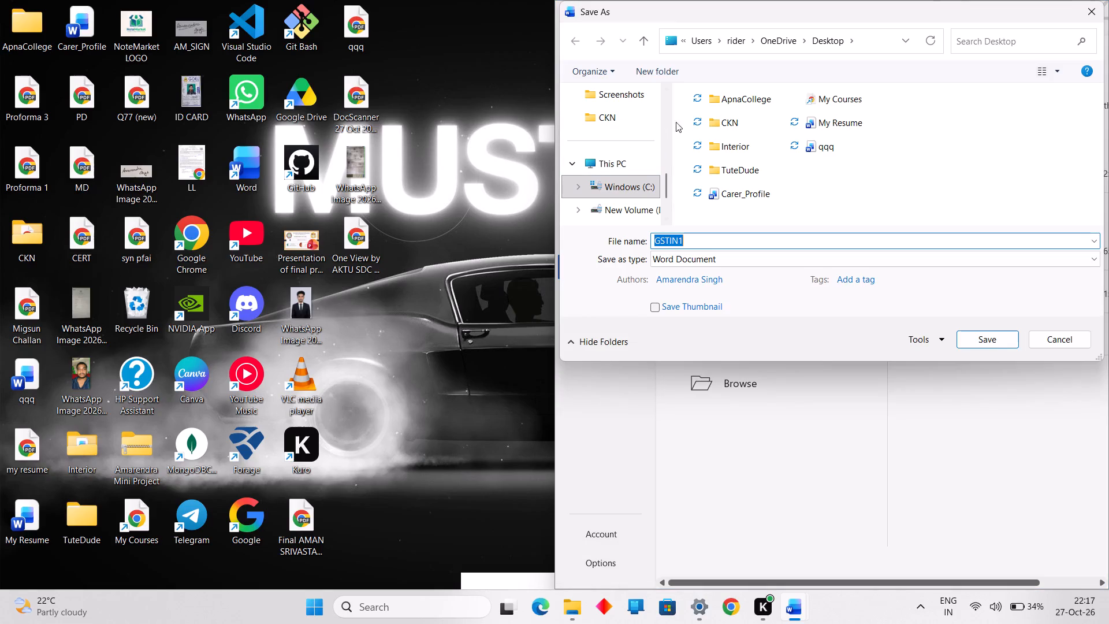
double_click(735, 144)
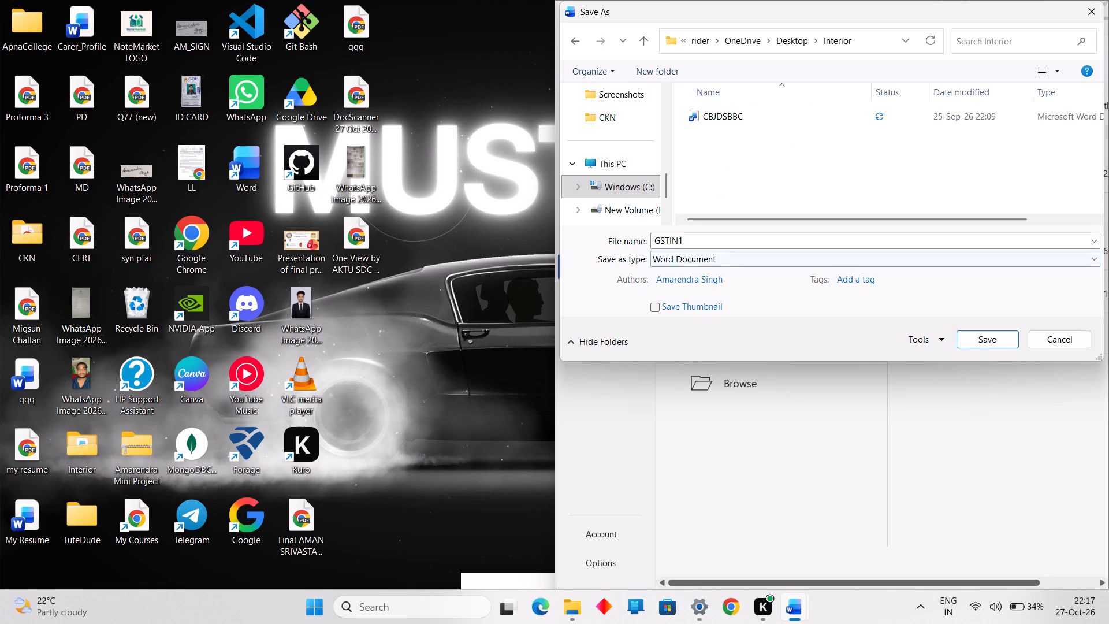
Name the file MIGSUN QUOTATION and save it as a Word document in the Interior folder.
left_click(710, 245)
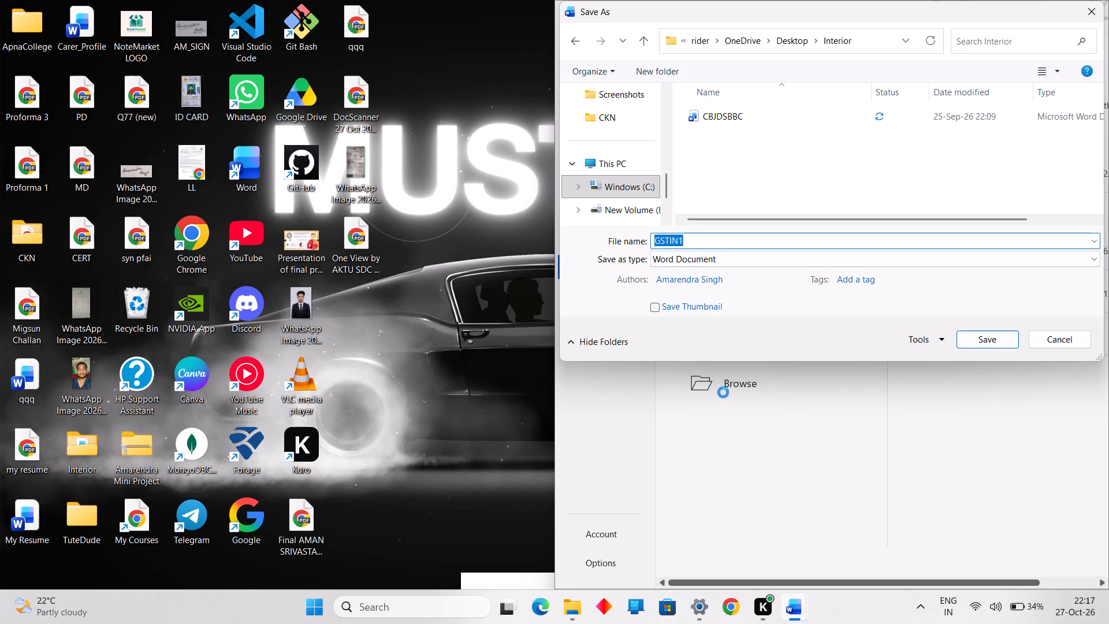
key("BackSpace")
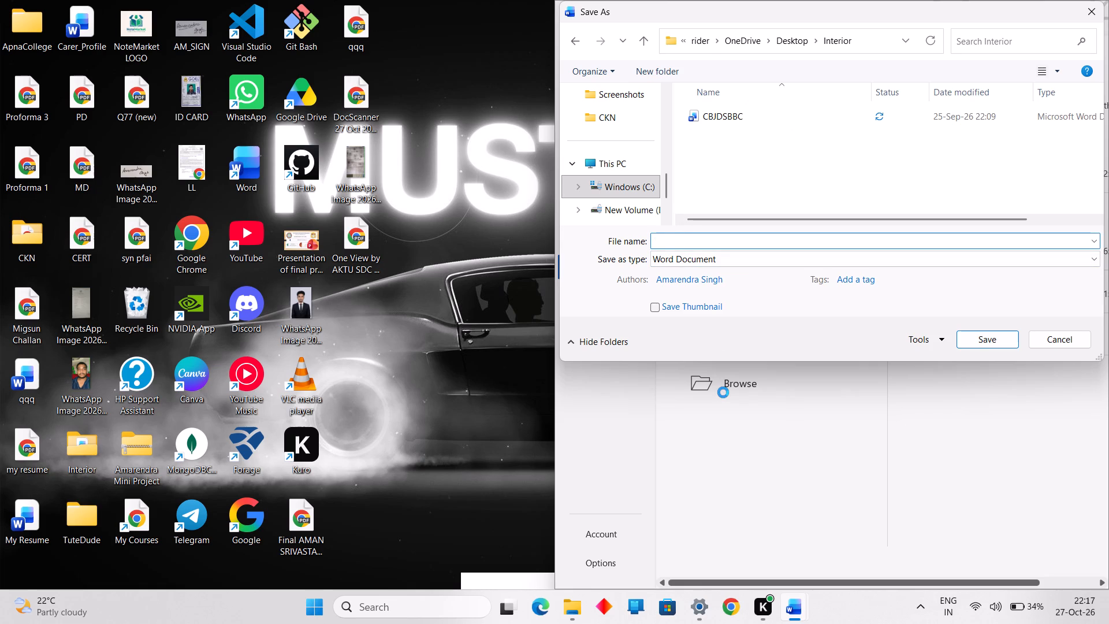
type("MI")
type("GS")
type("UN")
key("space")
type("QUOTATION")
key("Return")
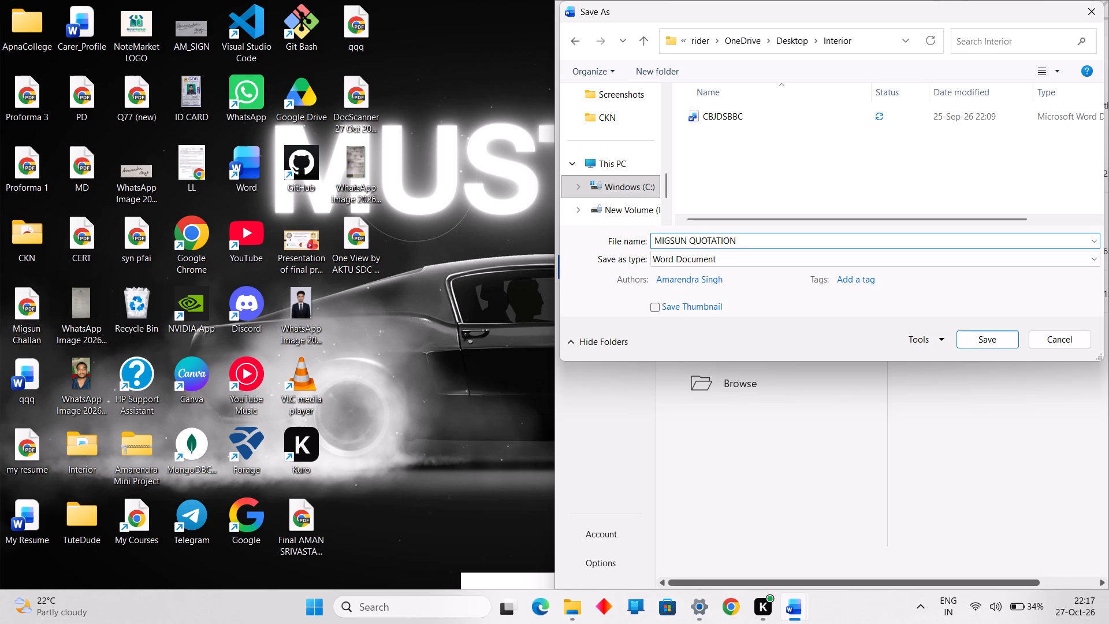
key("Return")
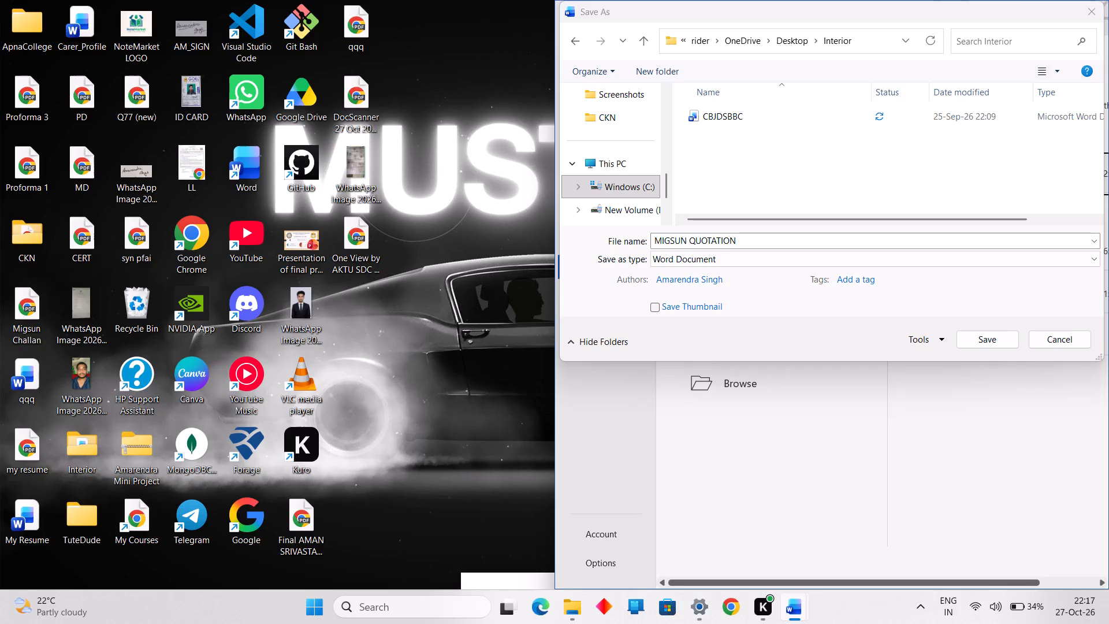